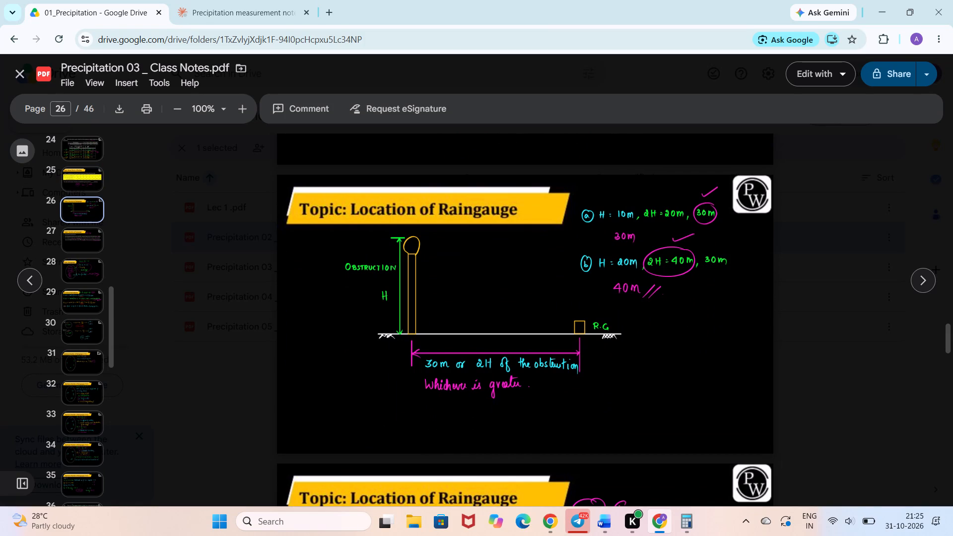
pyautogui.scroll(-13, 429, 121)
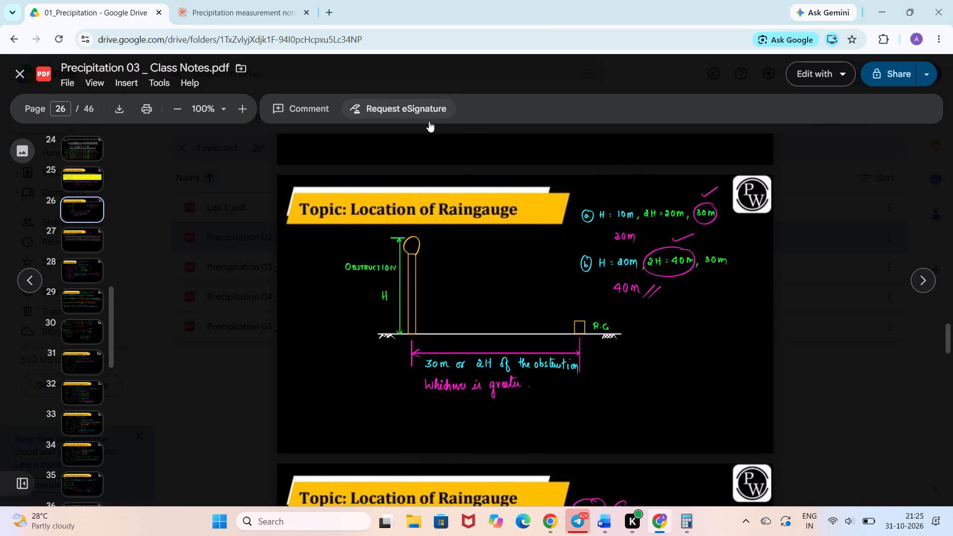
# Switch to the November 2026 plan in Word and look over the 1 Nov Sunday schedule.
pyautogui.click(597, 518)
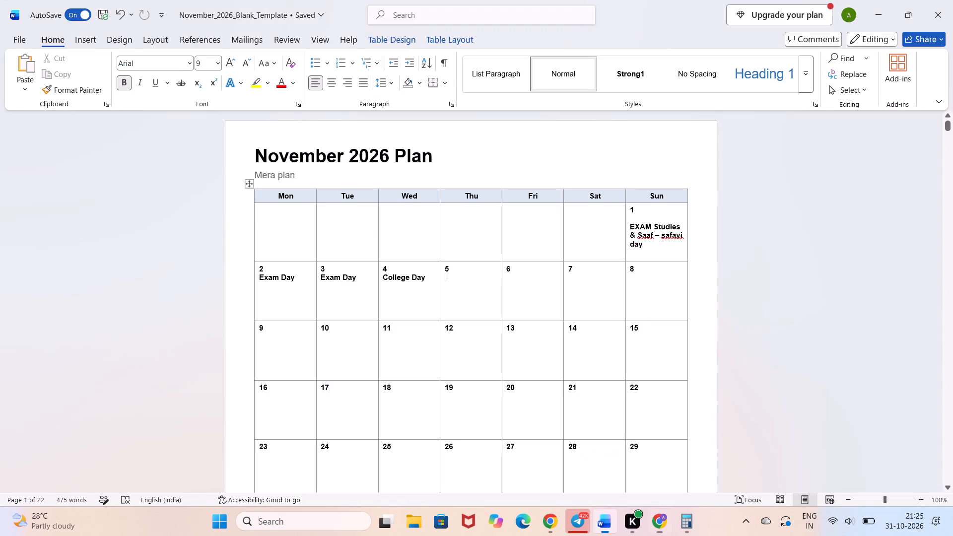
pyautogui.scroll(-6, 586, 292)
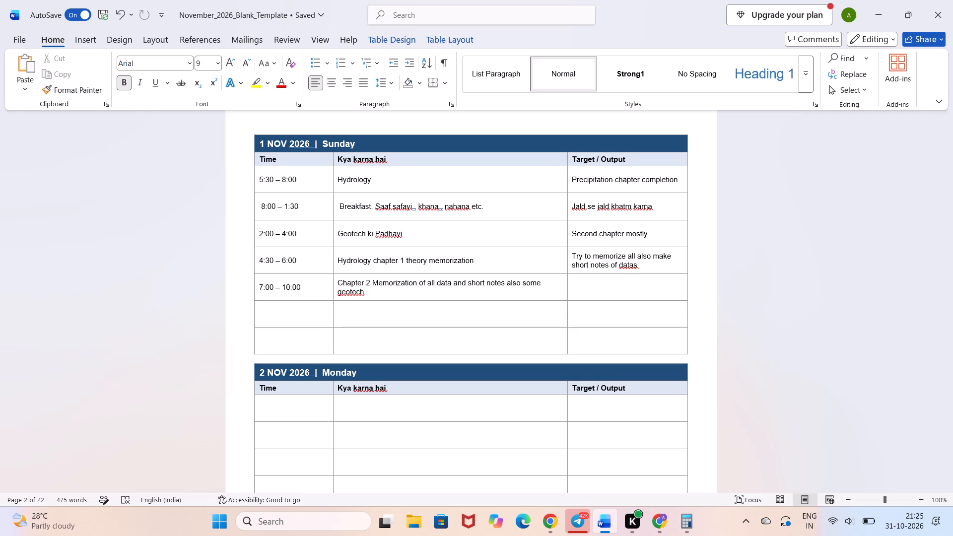
pyautogui.scroll(1, 586, 292)
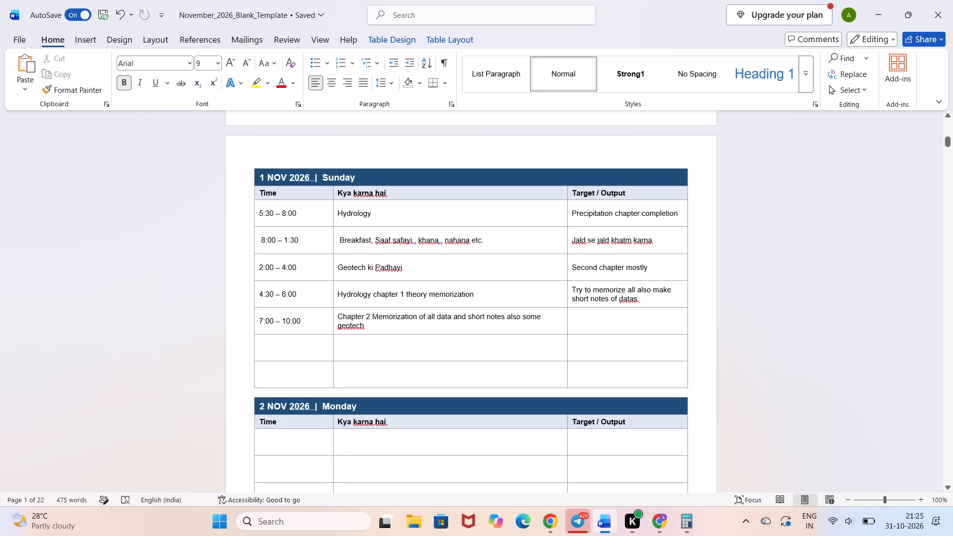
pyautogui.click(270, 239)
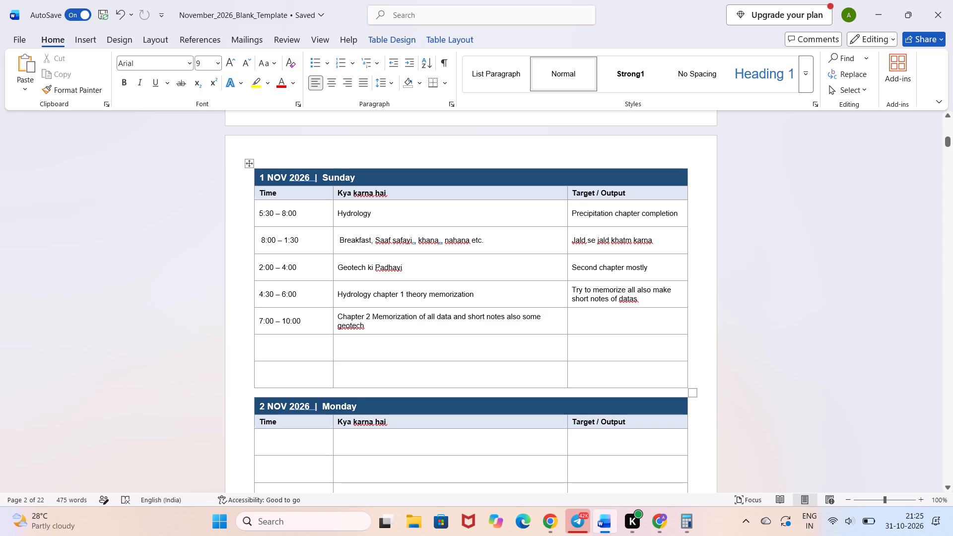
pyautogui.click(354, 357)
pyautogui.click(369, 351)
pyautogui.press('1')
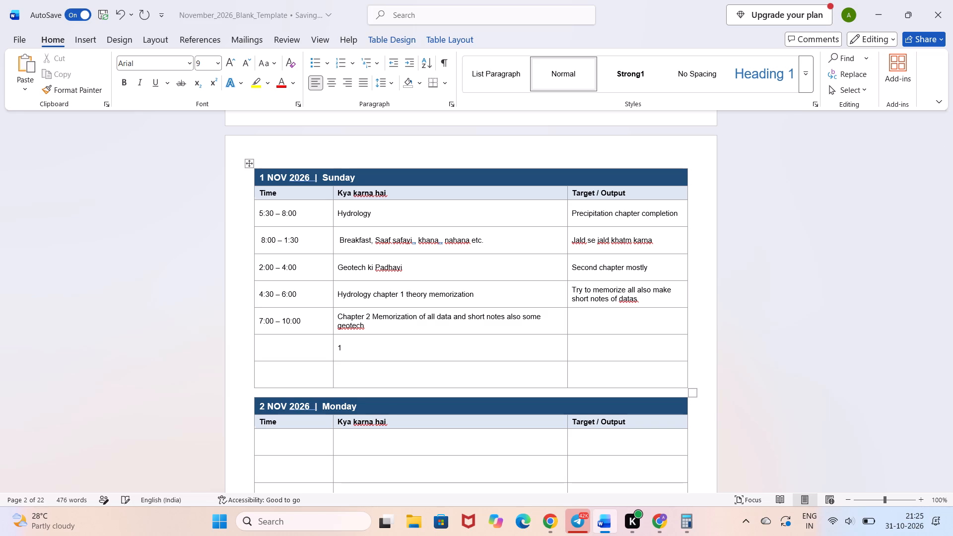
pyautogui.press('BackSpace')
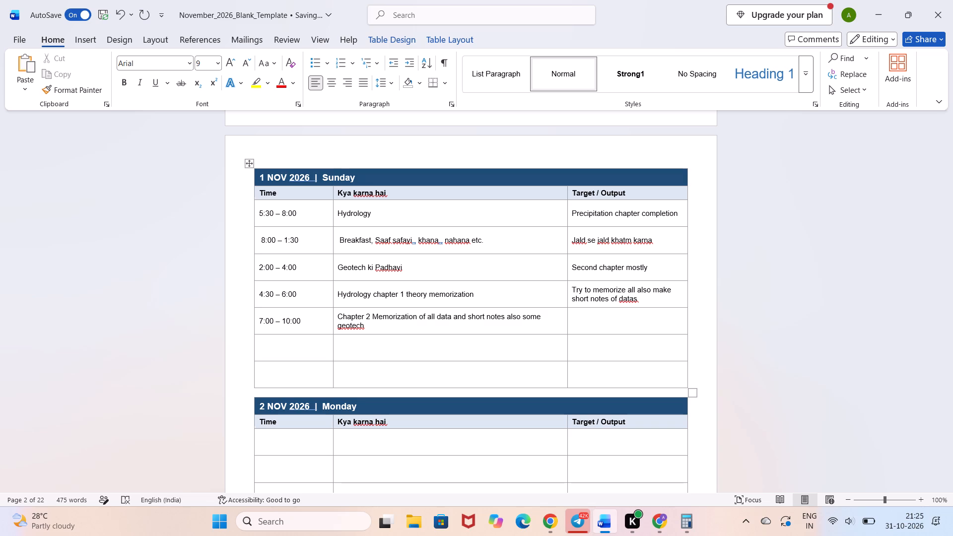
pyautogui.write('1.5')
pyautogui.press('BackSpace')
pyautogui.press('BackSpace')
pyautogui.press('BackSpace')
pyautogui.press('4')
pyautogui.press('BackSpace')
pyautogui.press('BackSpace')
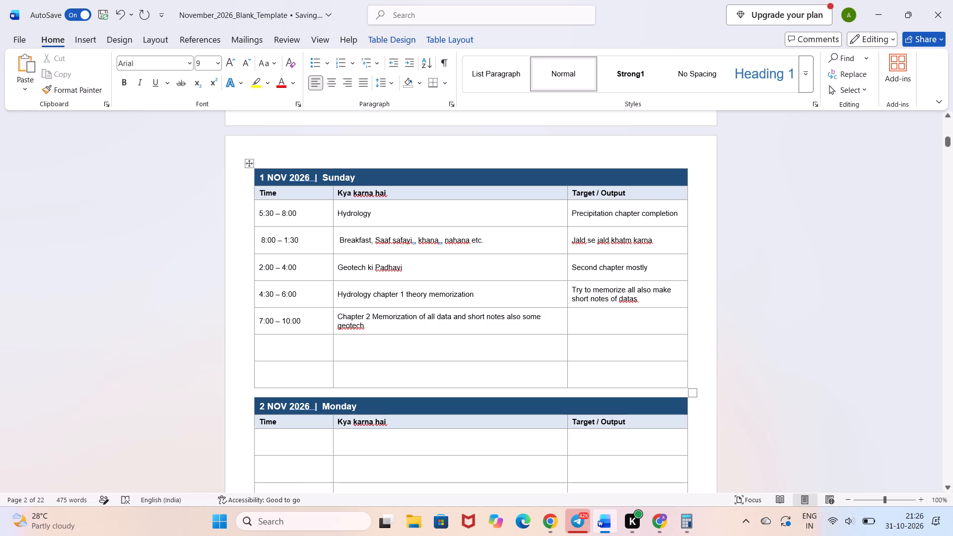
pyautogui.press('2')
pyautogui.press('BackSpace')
# Enter the time slot 5:30 – 7:00 in the first row of the 2 Nov Monday schedule.
pyautogui.scroll(-1, 515, 351)
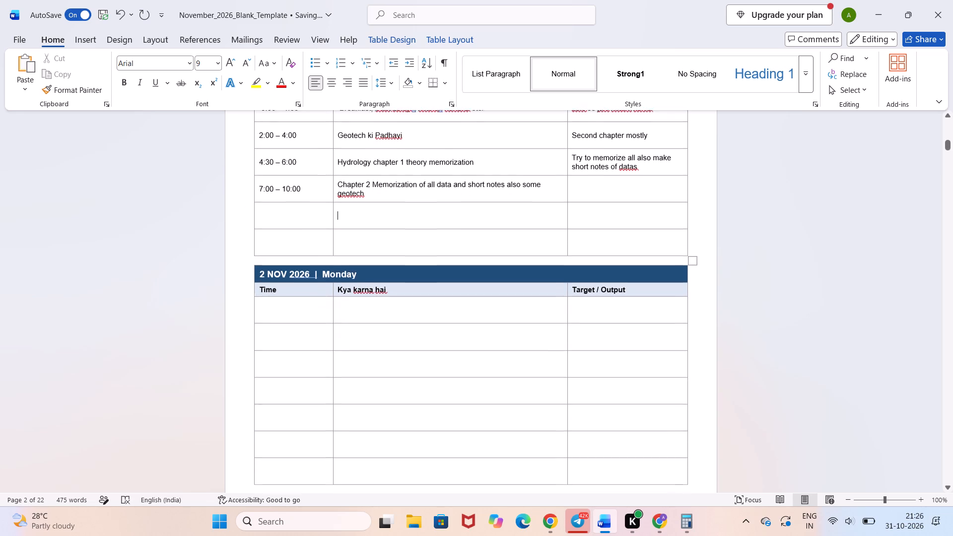
pyautogui.click(291, 305)
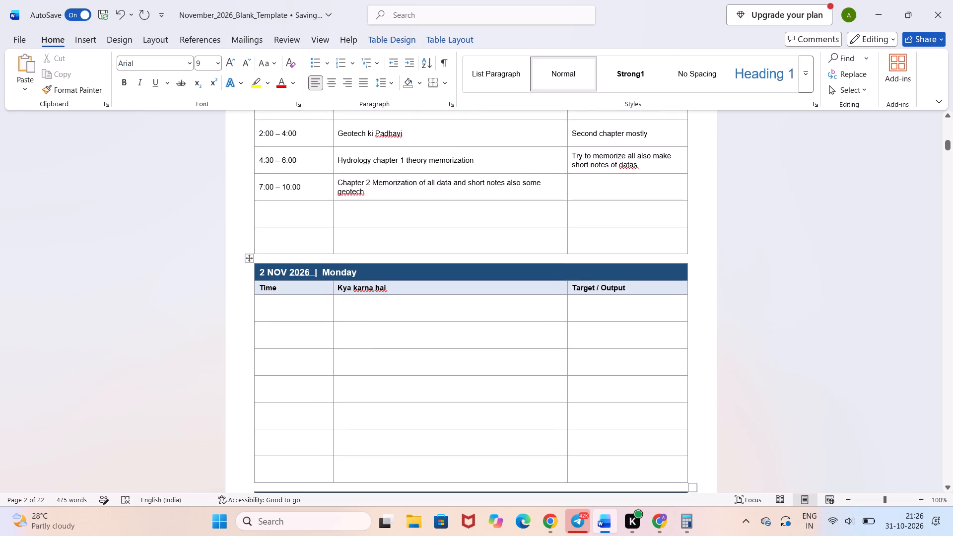
pyautogui.press('5')
pyautogui.hotkey('shift', ':')
pyautogui.write('30')
pyautogui.press('Return')
pyautogui.press('BackSpace')
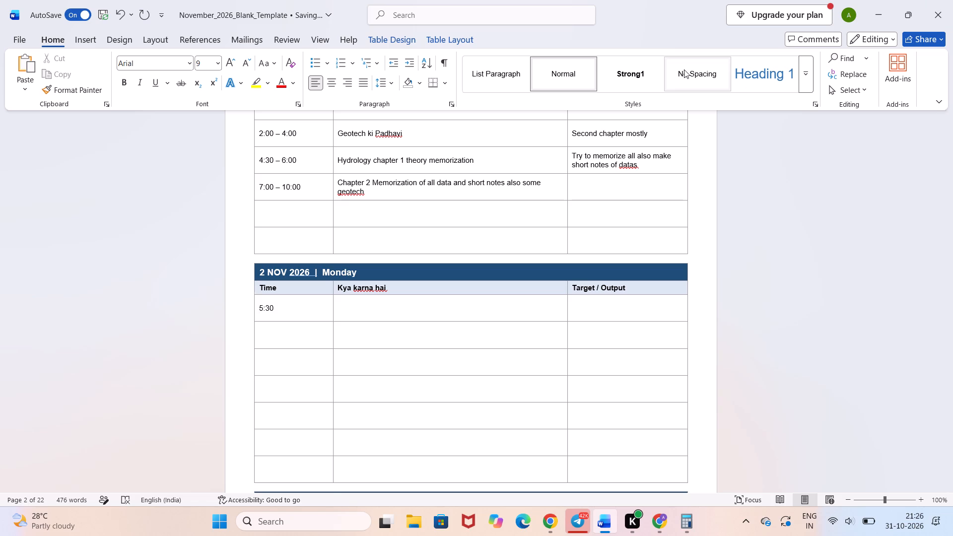
pyautogui.hotkey('shift', '_')
pyautogui.press('BackSpace')
pyautogui.press('-')
pyautogui.press('BackSpace')
pyautogui.press('space')
pyautogui.write('-')
pyautogui.press('space')
pyautogui.press('7')
pyautogui.hotkey('shift', ':')
pyautogui.write('00')
pyautogui.press('Return')
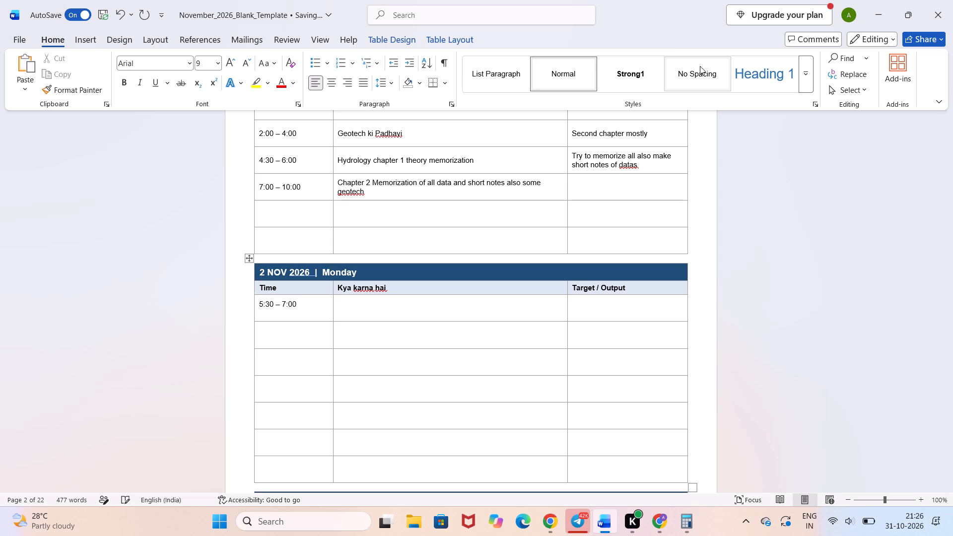
# Enter "Revision Hydrology" as the task for the 5:30 – 7:00 slot on 2 Nov.
pyautogui.click(432, 303)
pyautogui.write('Re')
pyautogui.write('vision')
pyautogui.press('space')
pyautogui.write('Hydrolo')
pyautogui.write('gy')
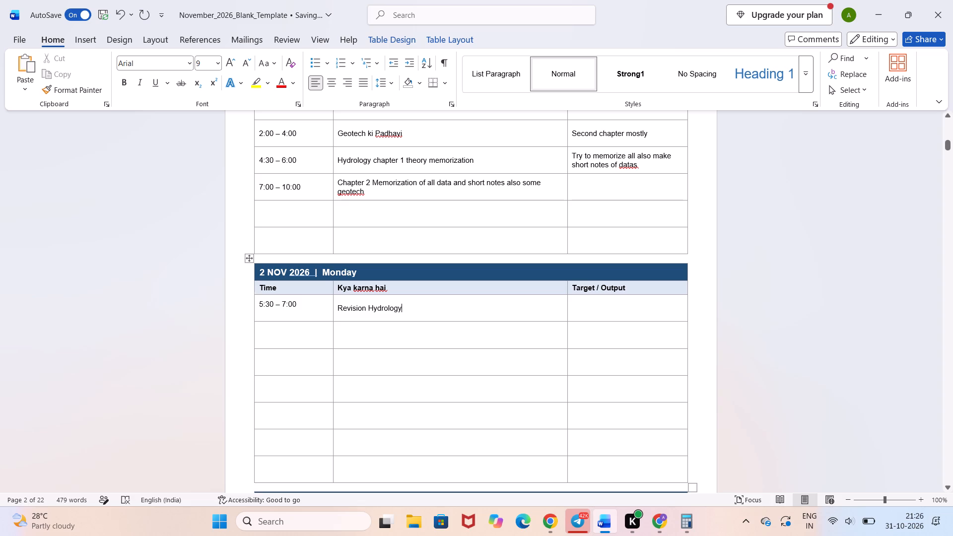
# Check the monthly calendar overview of the November 2026 plan before filling in the 2 Nov target.
pyautogui.click(606, 308)
pyautogui.scroll(5, 705, 375)
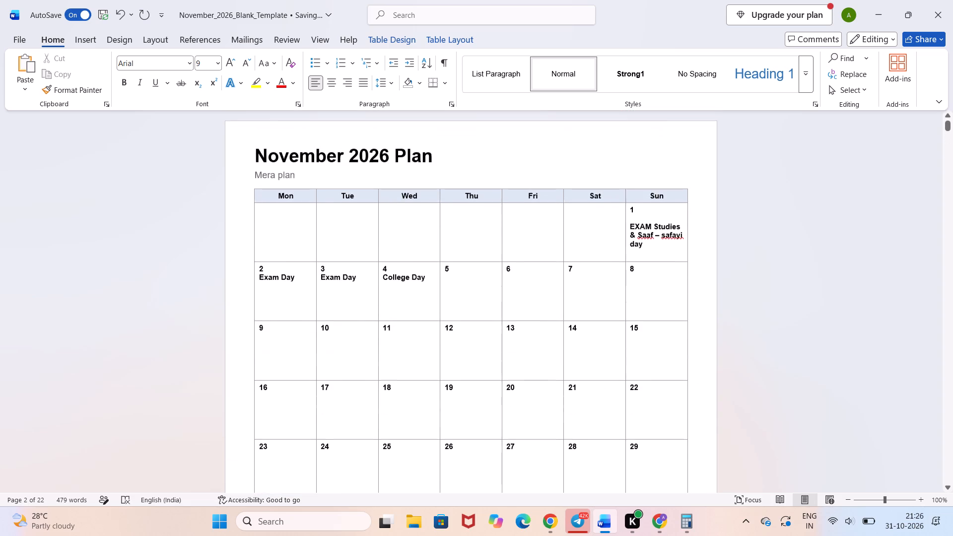
pyautogui.scroll(-5, 705, 375)
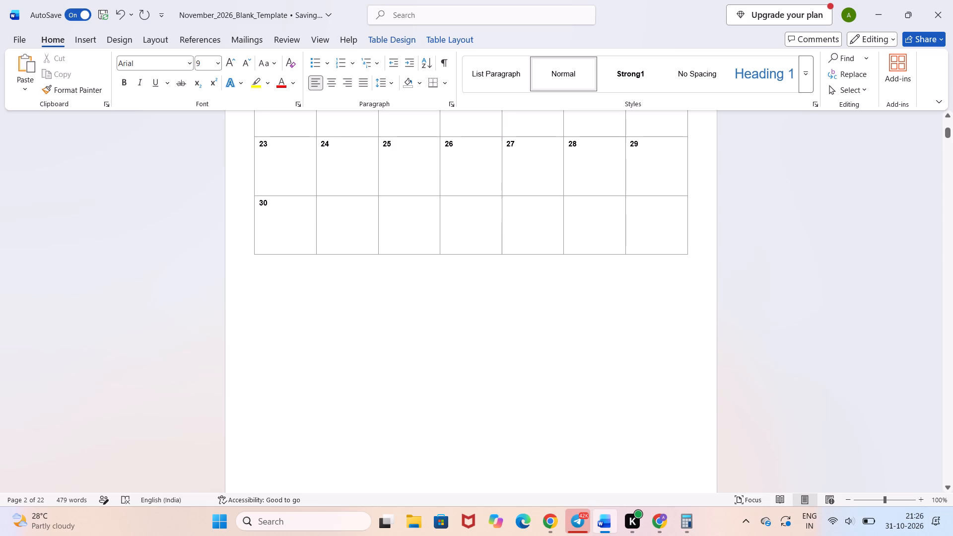
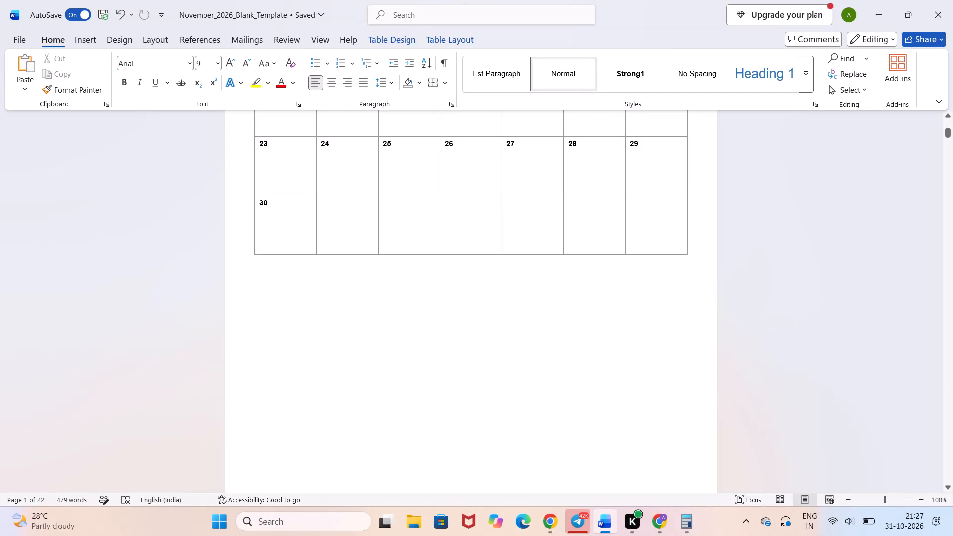
# Enter "Prep Done, Exam ready" as the target for the 5:30 – 7:00 slot on 2 Nov Monday.
pyautogui.scroll(2, 707, 128)
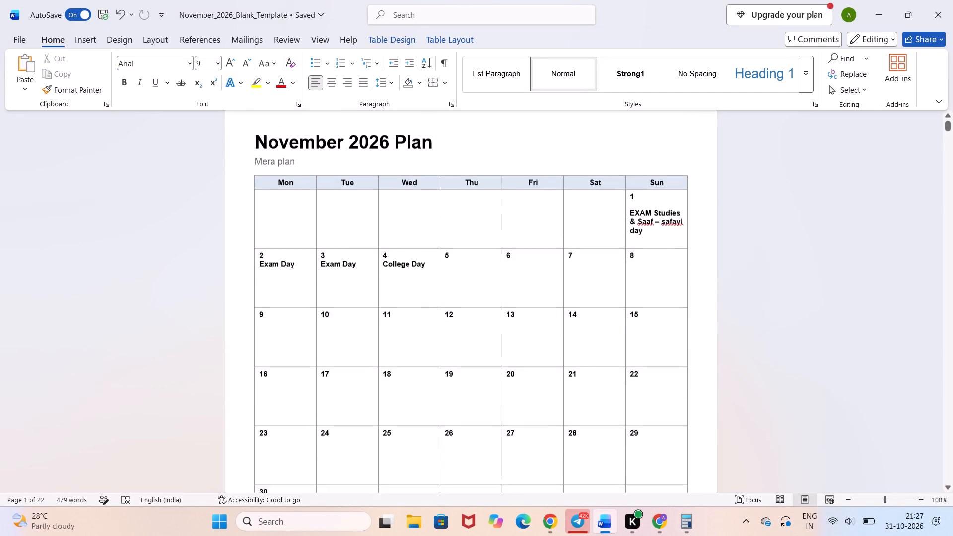
pyautogui.scroll(2, 707, 128)
pyautogui.scroll(-8, 707, 128)
pyautogui.scroll(5, 707, 128)
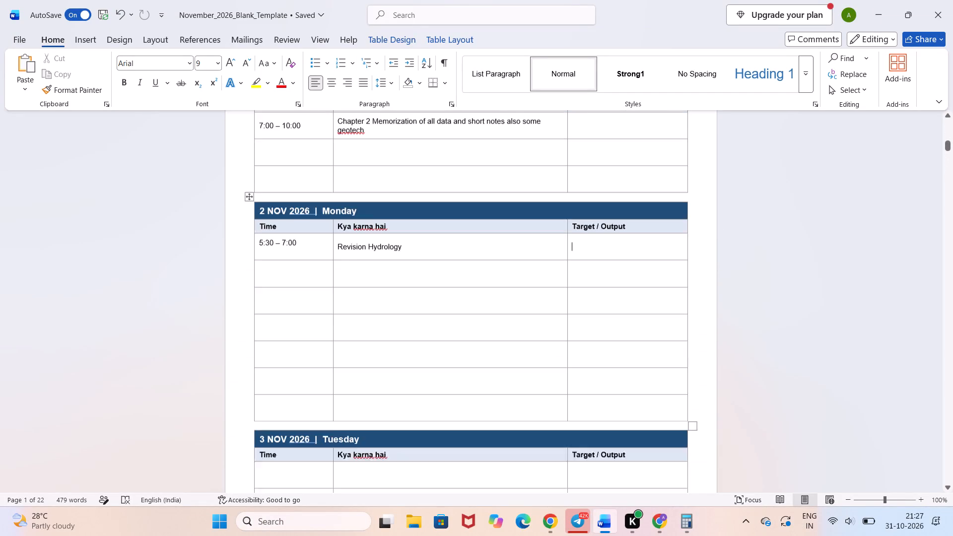
pyautogui.scroll(1, 707, 128)
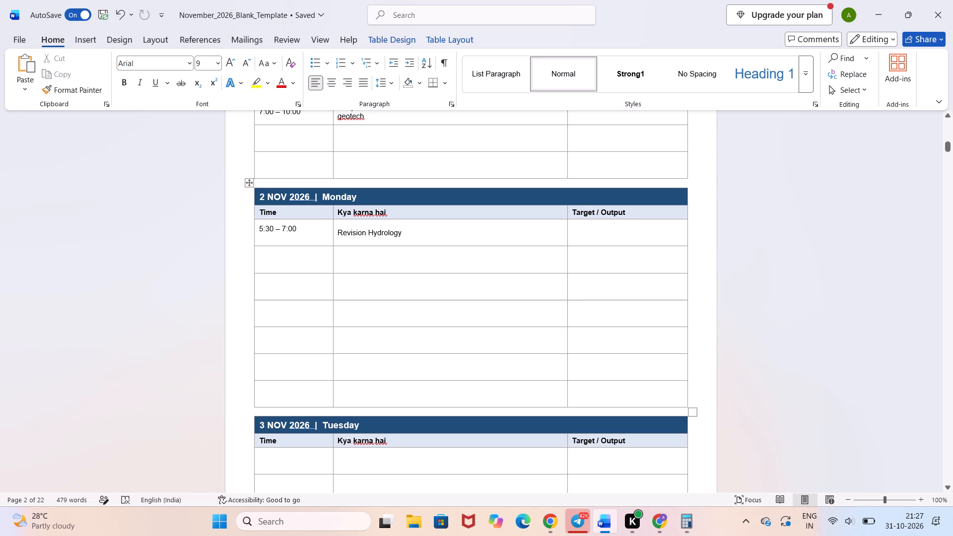
pyautogui.write('Prep')
pyautogui.press('space')
pyautogui.write('Do')
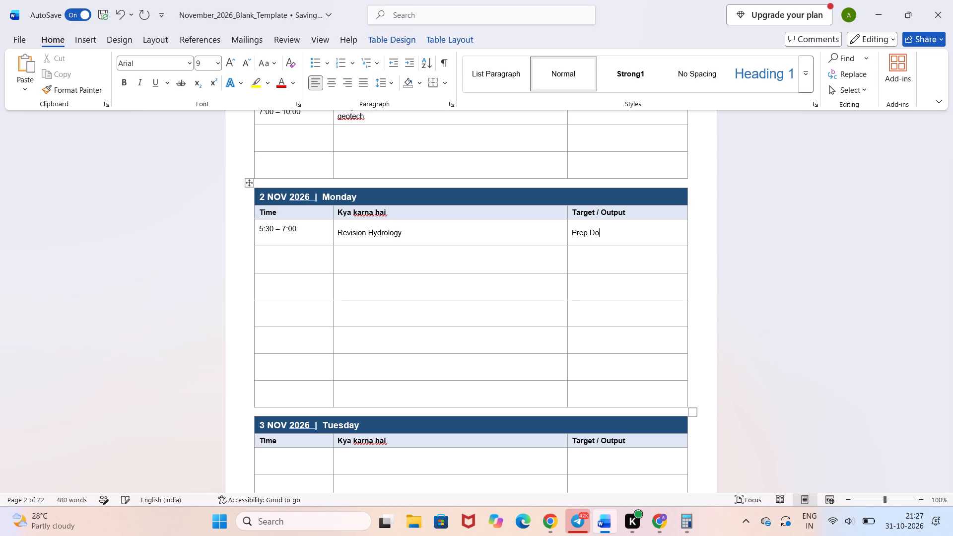
pyautogui.write('ne')
pyautogui.press('space')
pyautogui.write('Exam ready')
pyautogui.hotkey('ctrl', 'Left')
pyautogui.hotkey('ctrl', 'Left')
pyautogui.press('BackSpace')
pyautogui.write(',')
pyautogui.press('space')
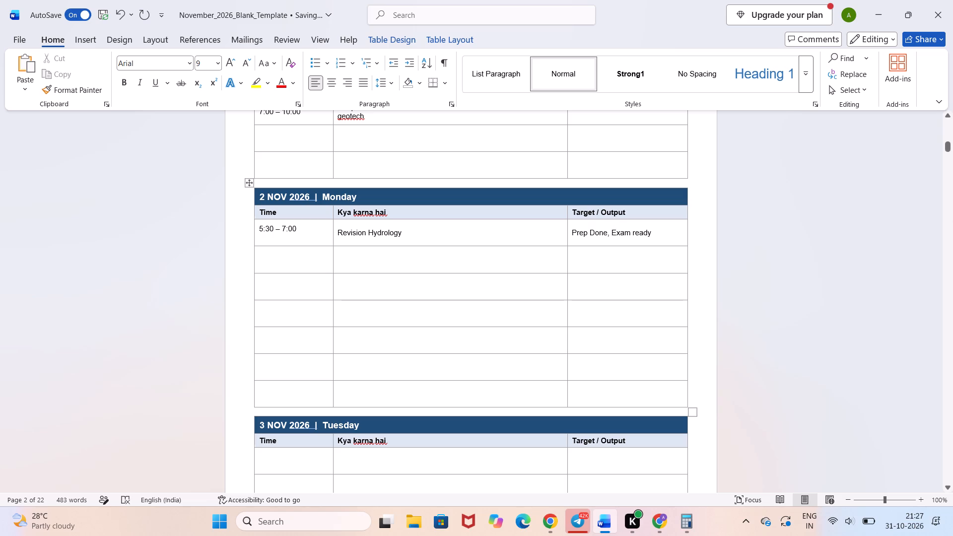
# Add "Diwali" on a new line under the date 8 in the monthly calendar.
pyautogui.scroll(8, 811, 225)
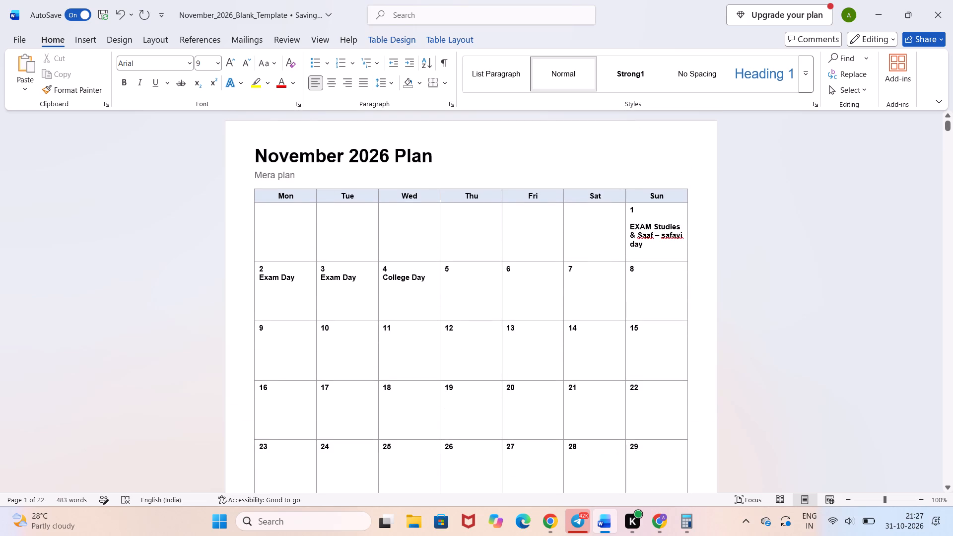
pyautogui.click(482, 299)
pyautogui.click(647, 292)
pyautogui.press('Return')
pyautogui.write('Diwali')
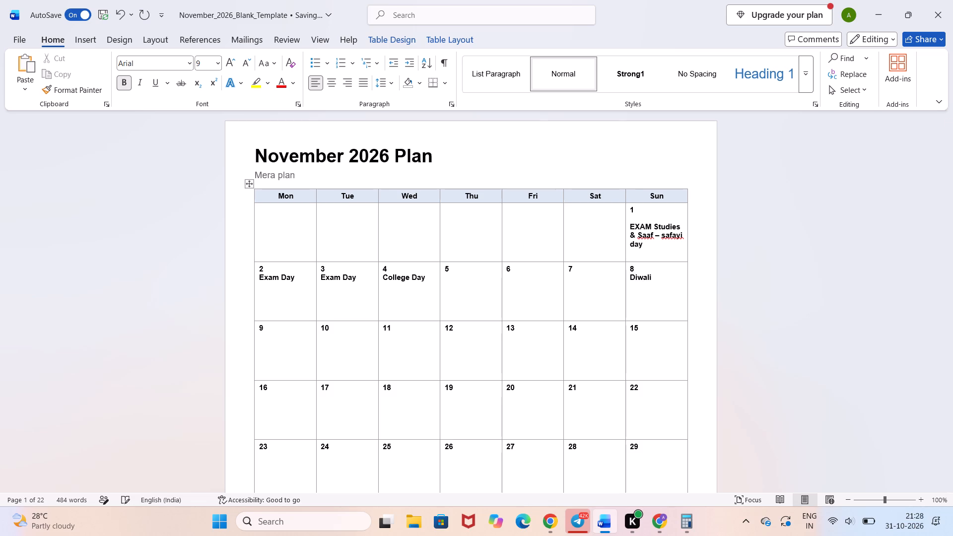
# Look over the monthly calendar and the daily schedule tables from 1 Nov to 6 Nov.
pyautogui.scroll(-3, 456, 421)
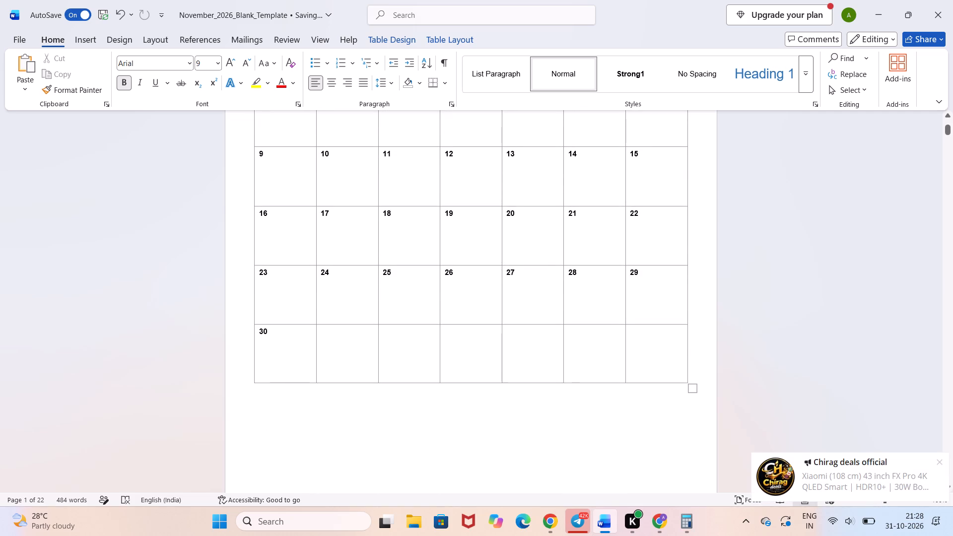
pyautogui.scroll(5, 456, 421)
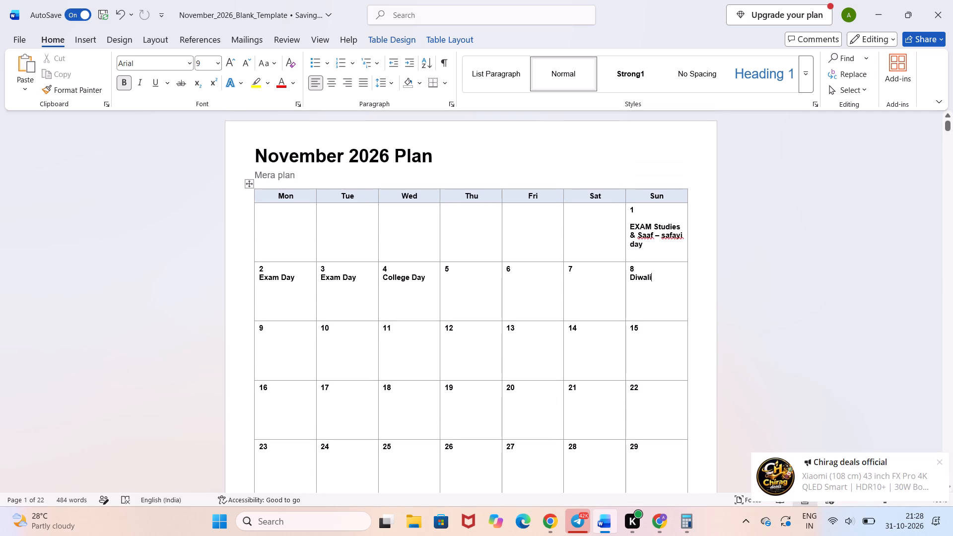
pyautogui.click(340, 159)
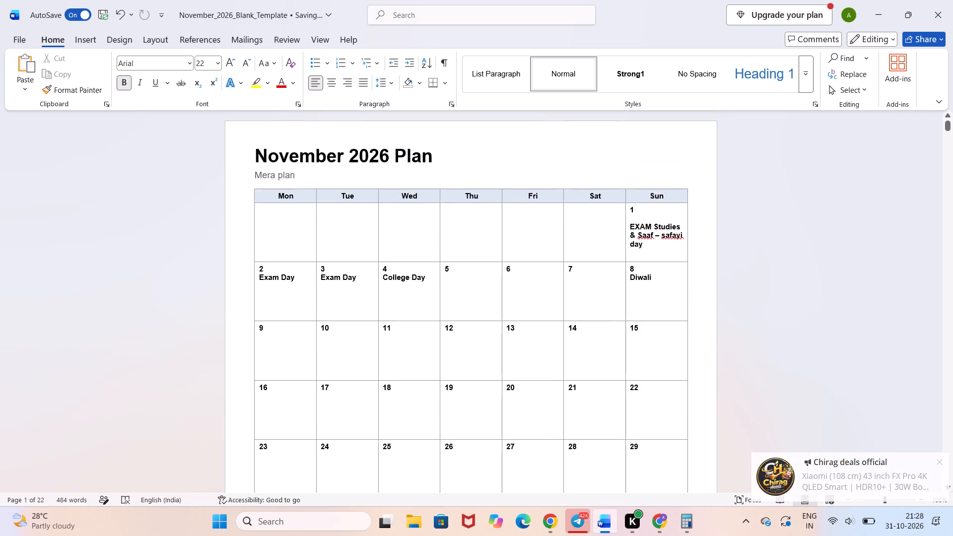
pyautogui.scroll(-6, 443, 229)
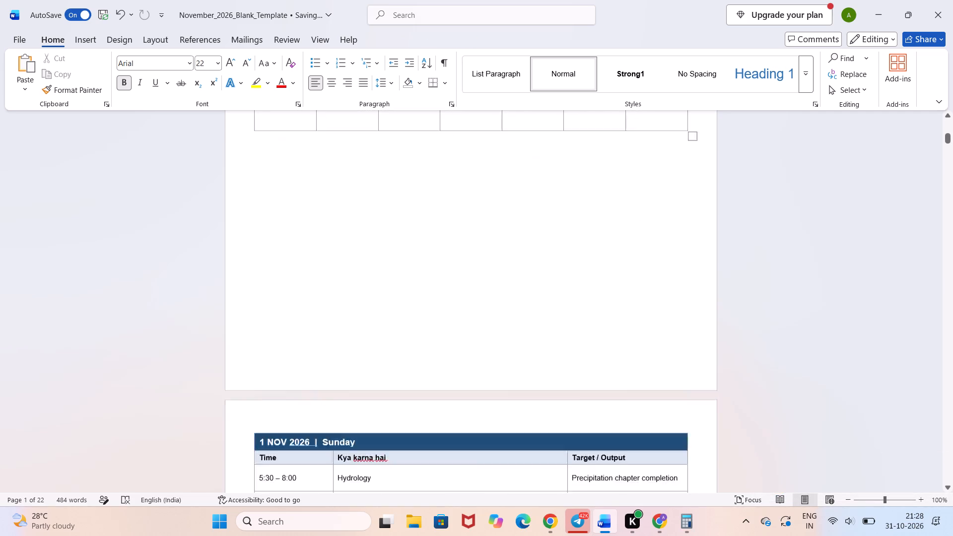
pyautogui.scroll(-8, 443, 229)
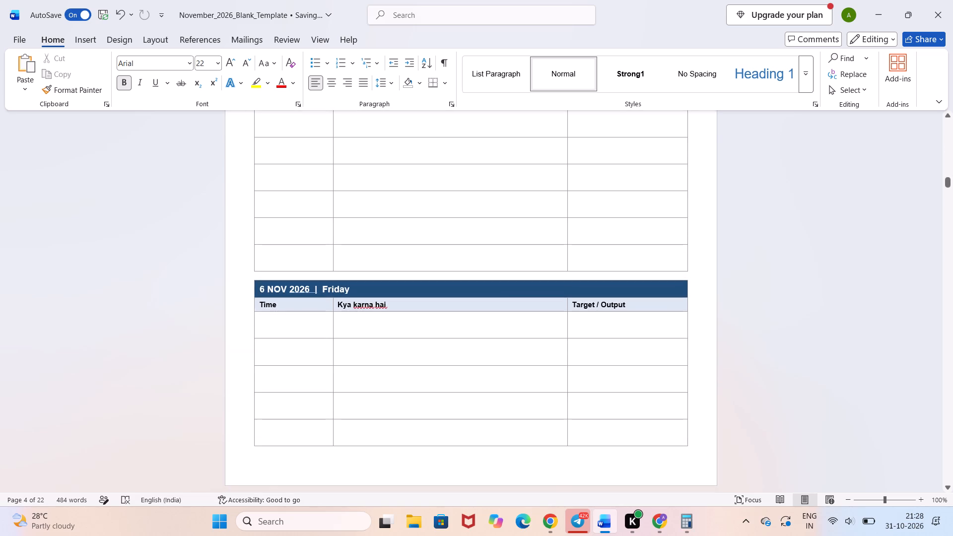
pyautogui.scroll(11, 443, 229)
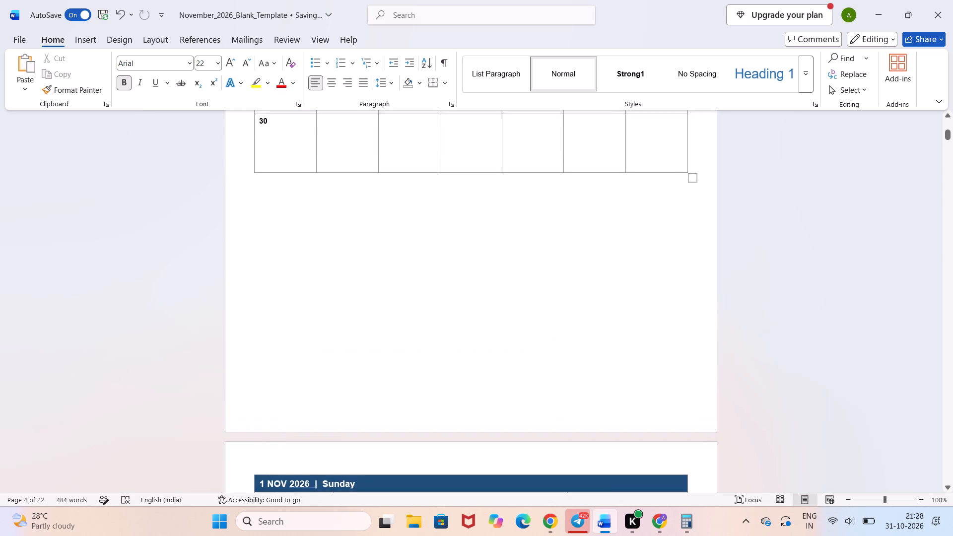
pyautogui.scroll(3, 443, 229)
pyautogui.scroll(-4, 603, 285)
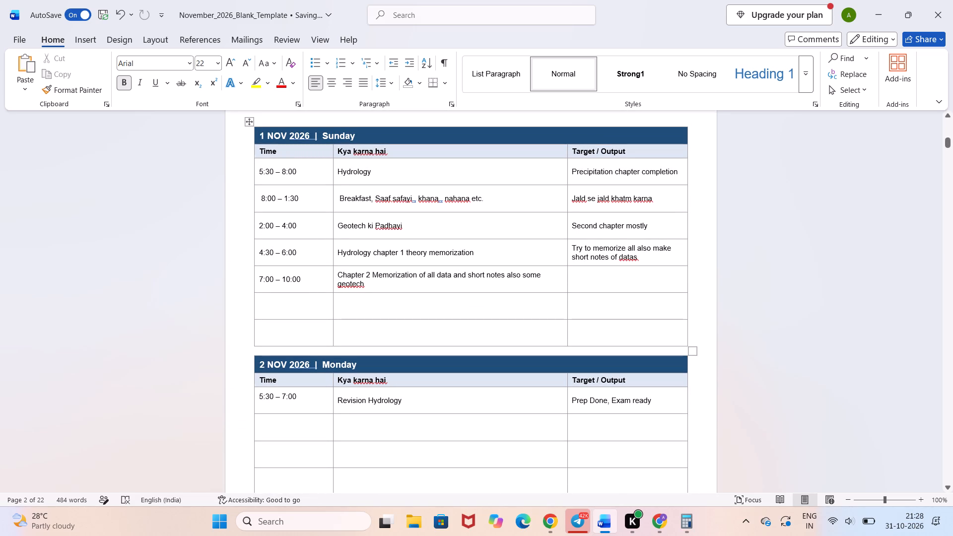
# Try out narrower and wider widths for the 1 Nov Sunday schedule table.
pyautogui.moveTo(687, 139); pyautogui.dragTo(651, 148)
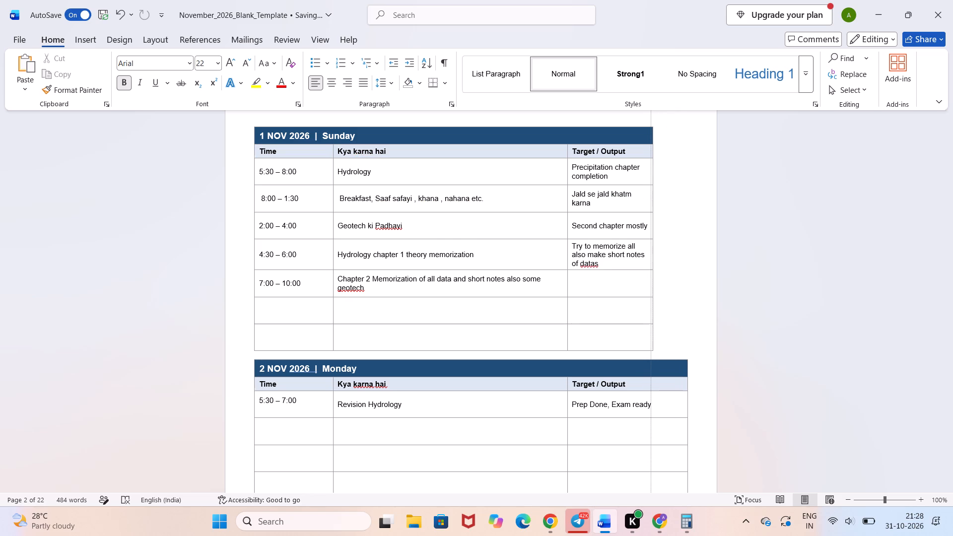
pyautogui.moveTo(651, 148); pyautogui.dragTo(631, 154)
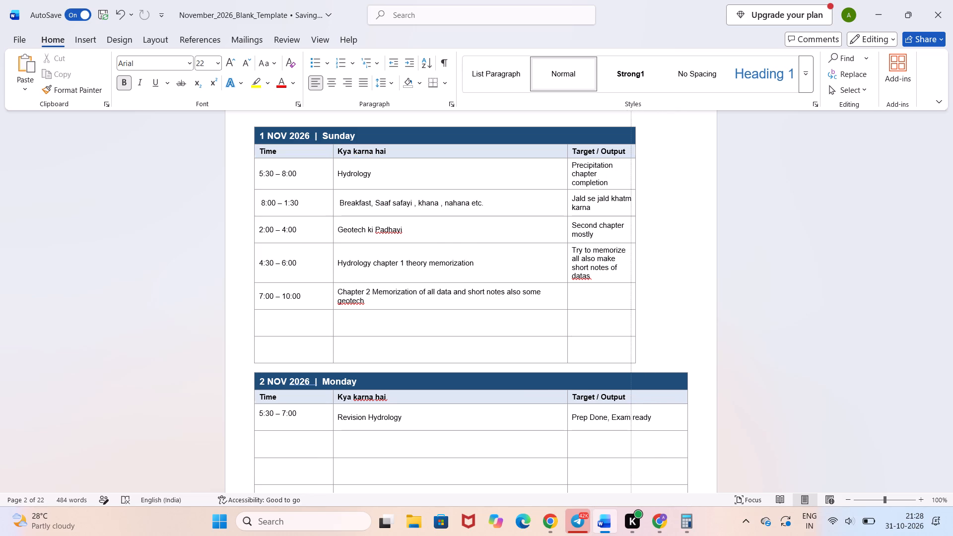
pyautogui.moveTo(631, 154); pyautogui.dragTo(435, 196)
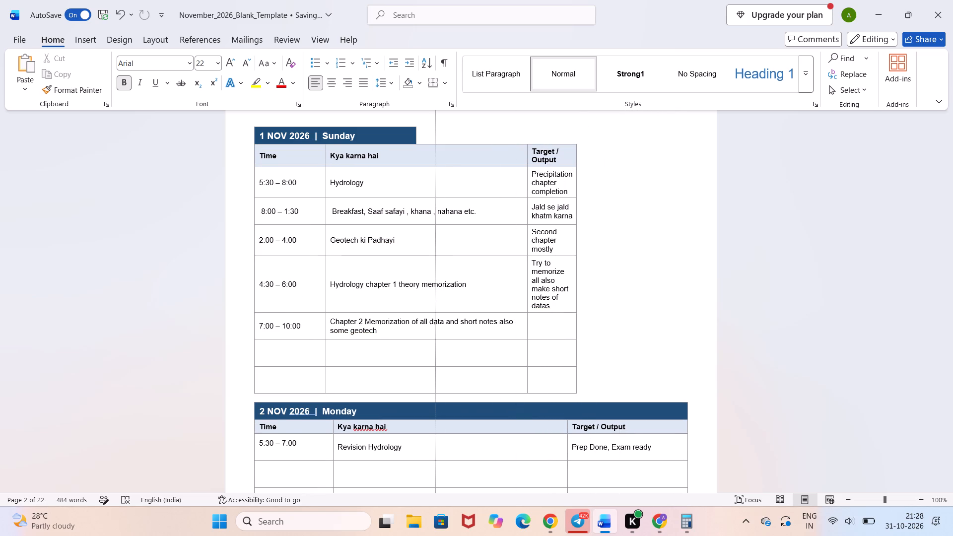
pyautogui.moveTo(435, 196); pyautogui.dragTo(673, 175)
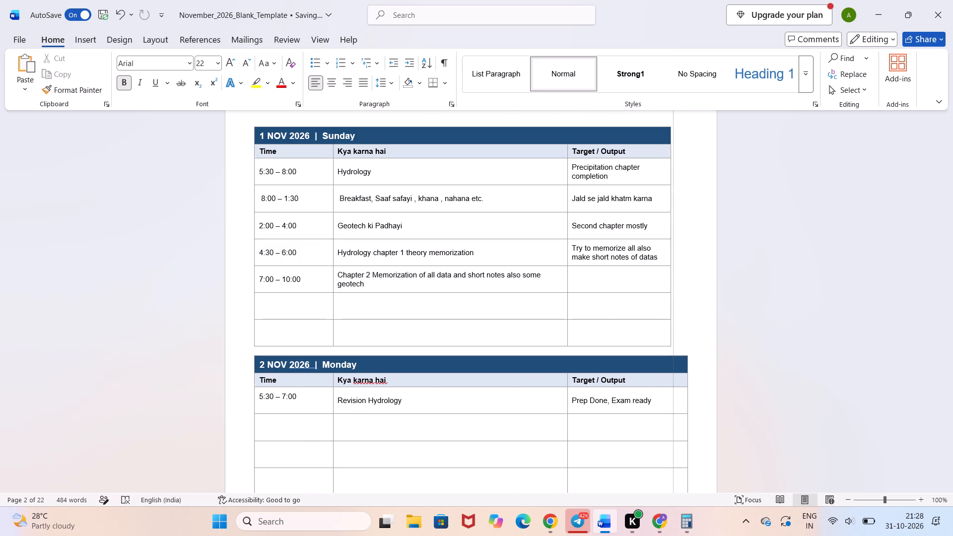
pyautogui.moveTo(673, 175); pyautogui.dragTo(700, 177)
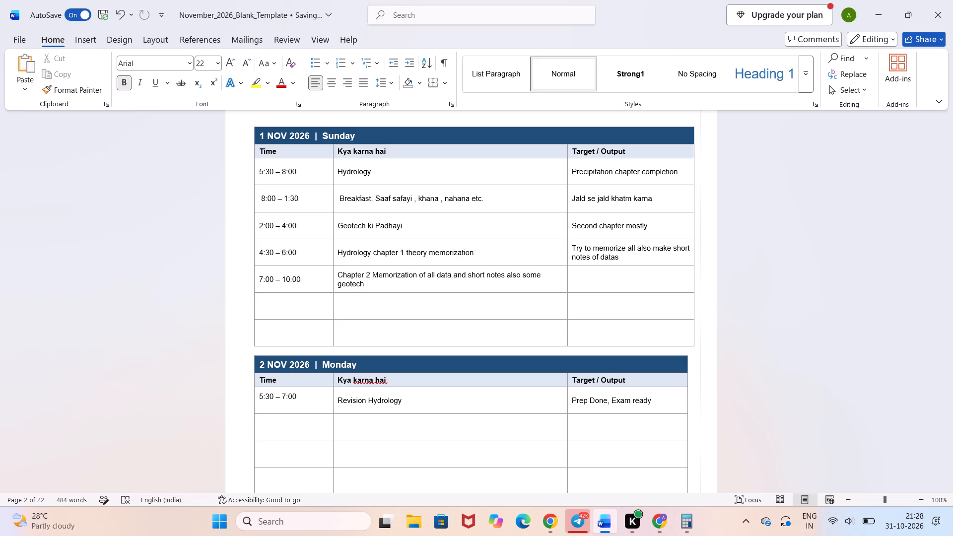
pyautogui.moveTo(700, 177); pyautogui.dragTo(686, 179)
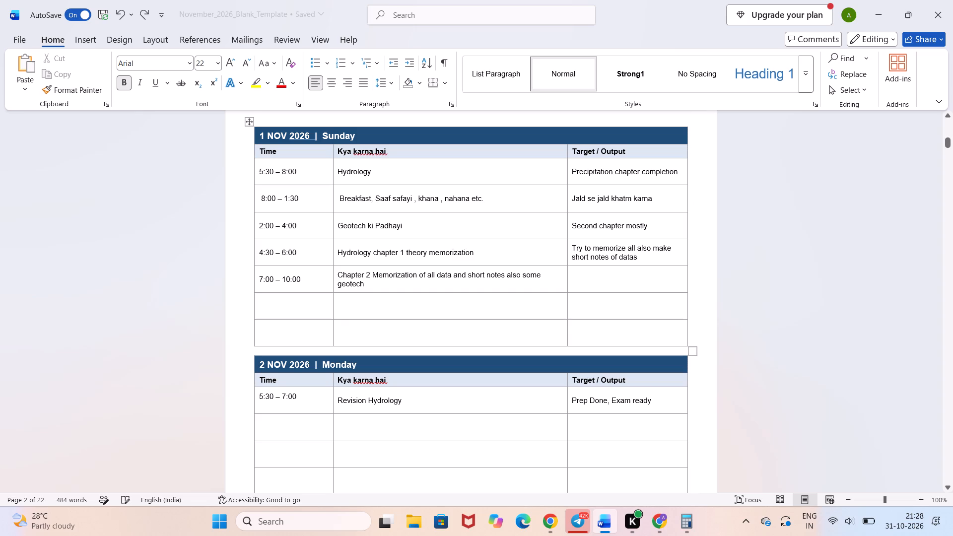
# Highlight the date and the note in the 1 Nov Sunday cell of the monthly calendar in yellow.
pyautogui.scroll(6, 731, 232)
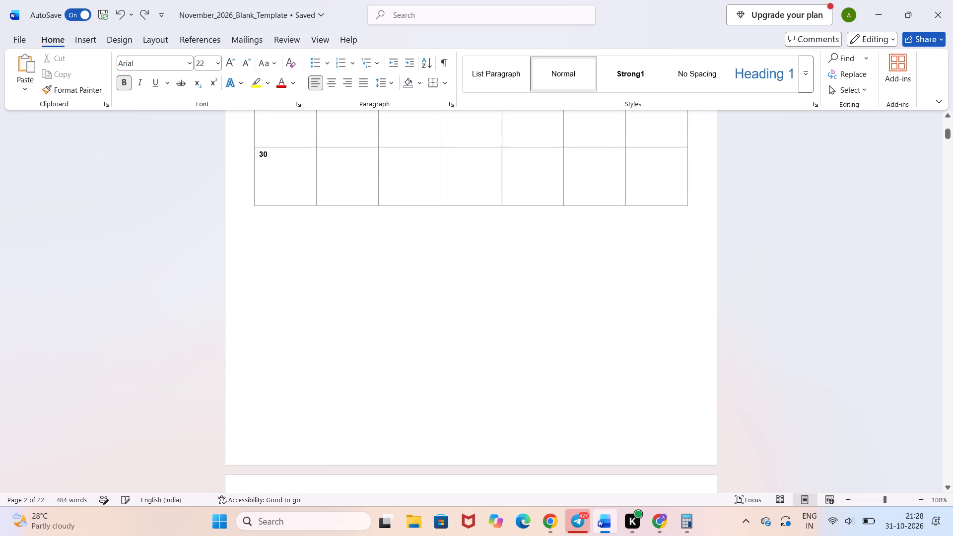
pyautogui.scroll(3, 731, 232)
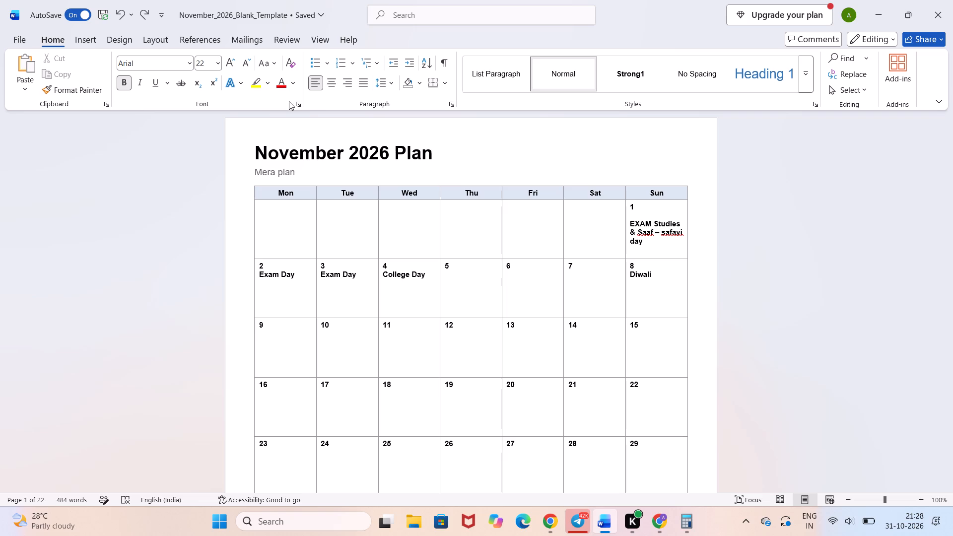
pyautogui.click(626, 203)
pyautogui.click(626, 203)
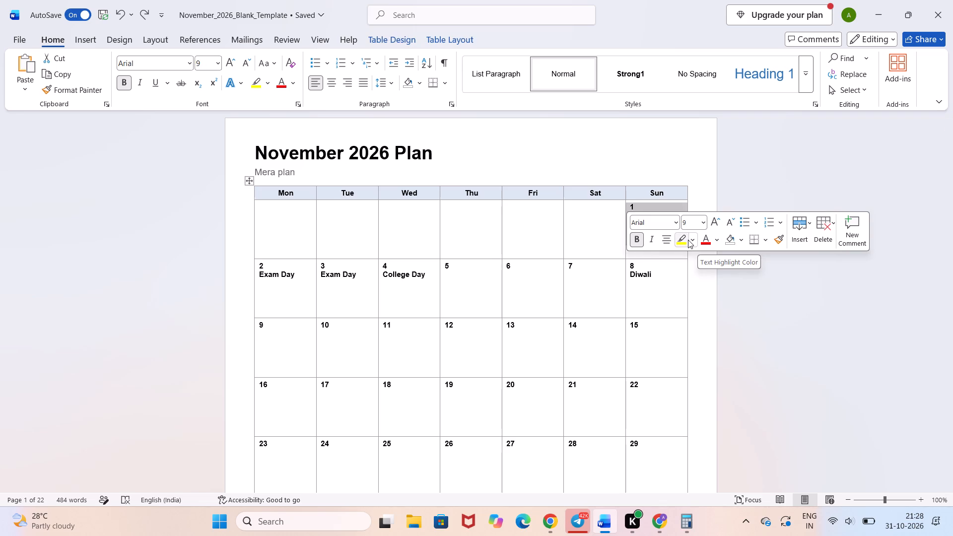
pyautogui.click(683, 239)
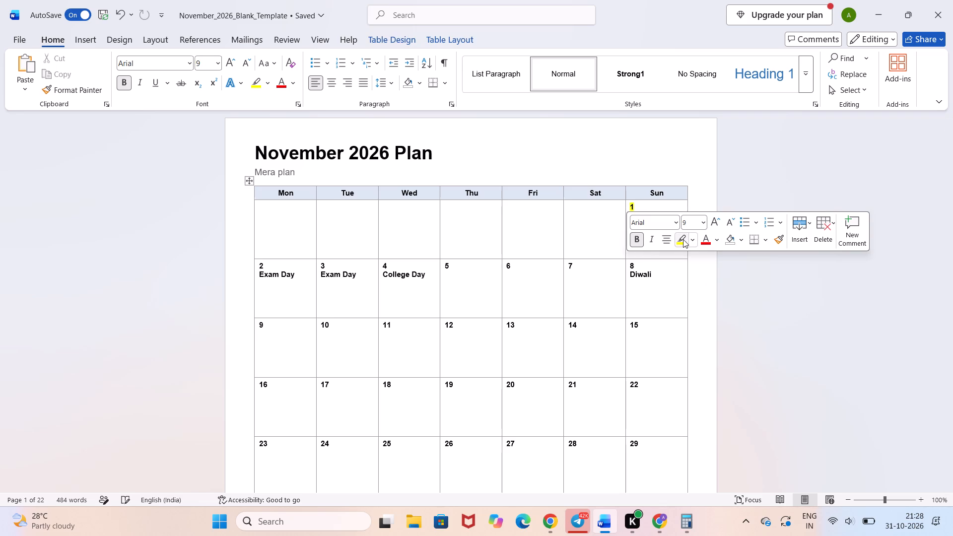
pyautogui.click(683, 239)
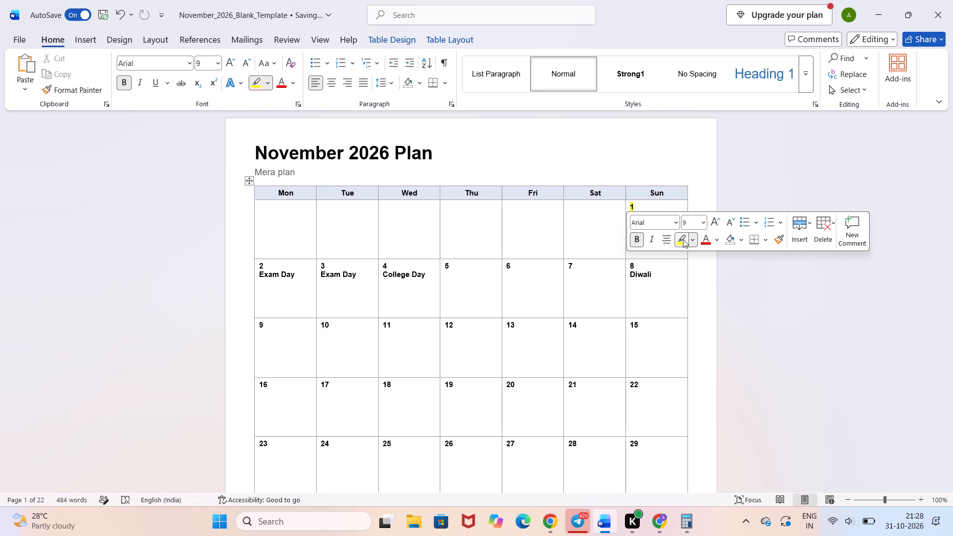
pyautogui.click(656, 204)
pyautogui.click(656, 204)
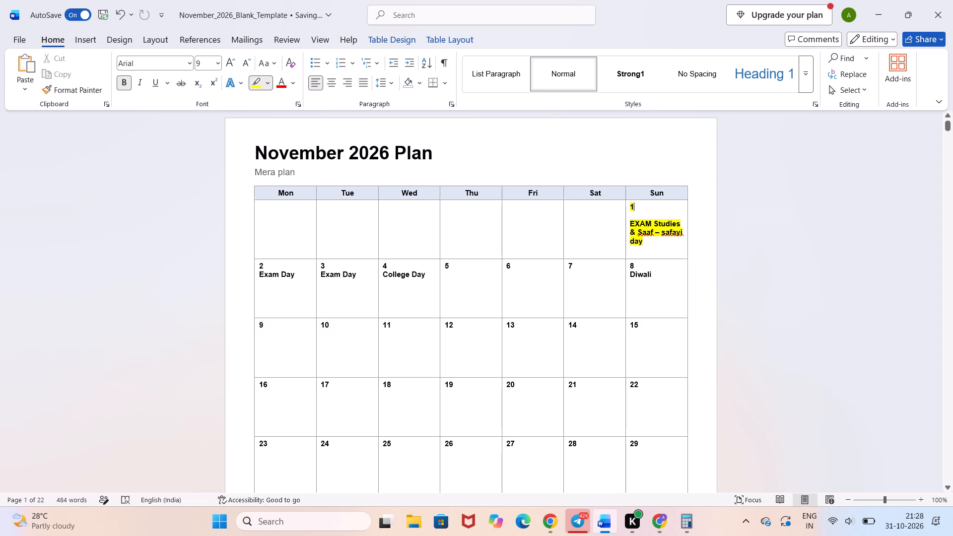
pyautogui.click(657, 219)
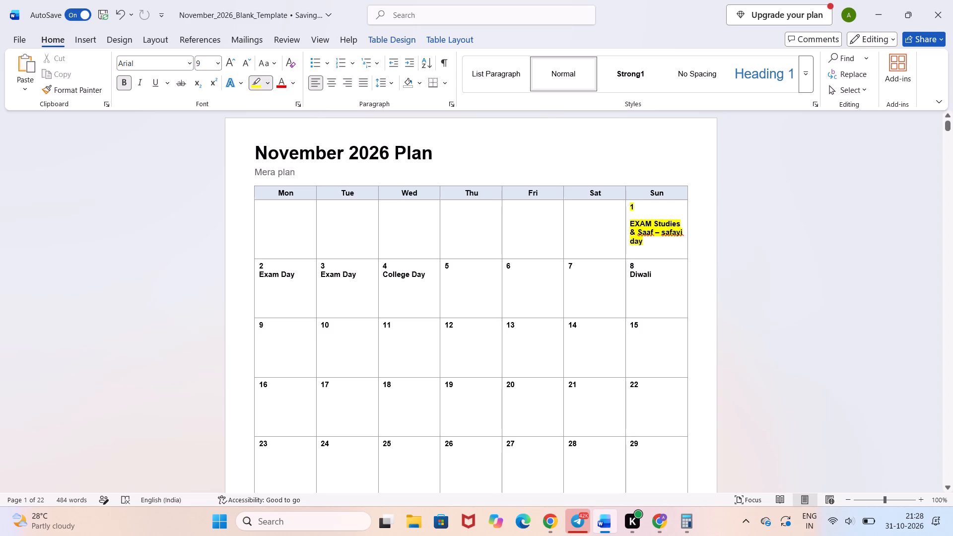
pyautogui.click(634, 206)
pyautogui.click(634, 206)
# Set the text highlight to No Color and try it on the blank line in the 1 Nov Sunday calendar cell.
pyautogui.click(266, 78)
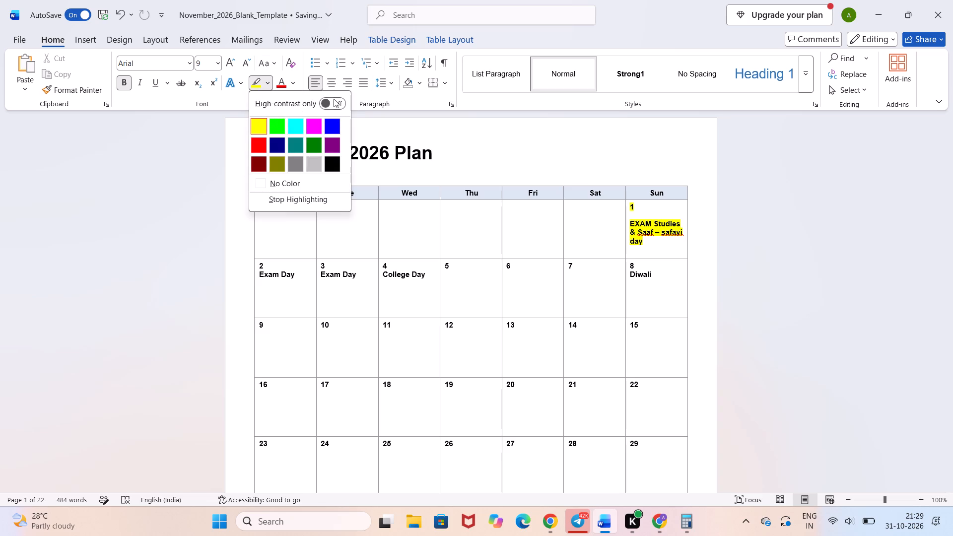
pyautogui.click(334, 99)
pyautogui.click(334, 99)
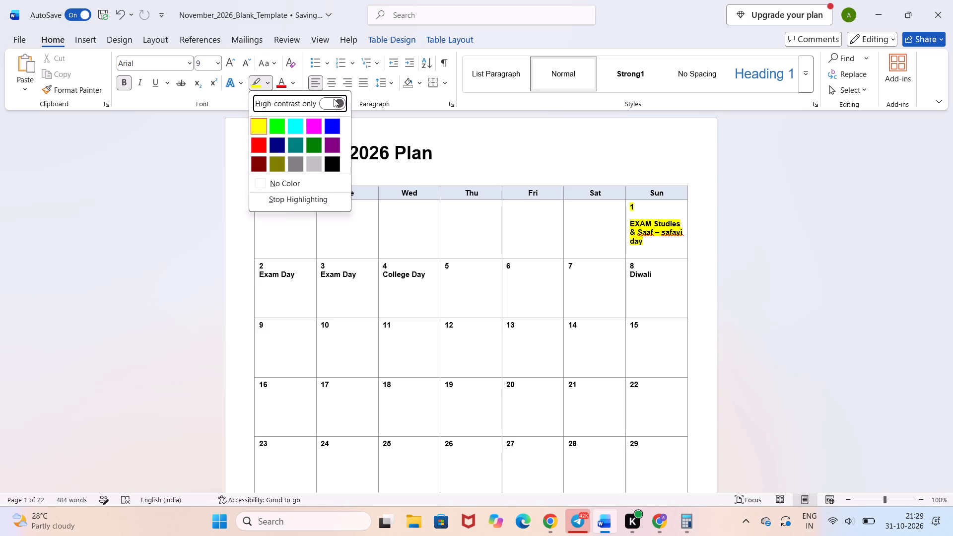
pyautogui.click(259, 184)
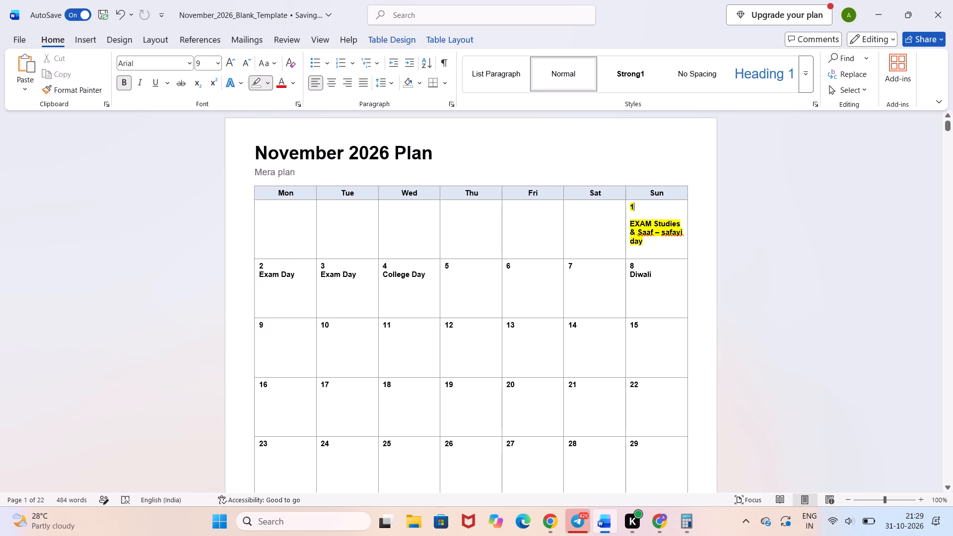
pyautogui.click(640, 227)
pyautogui.doubleClick(640, 211)
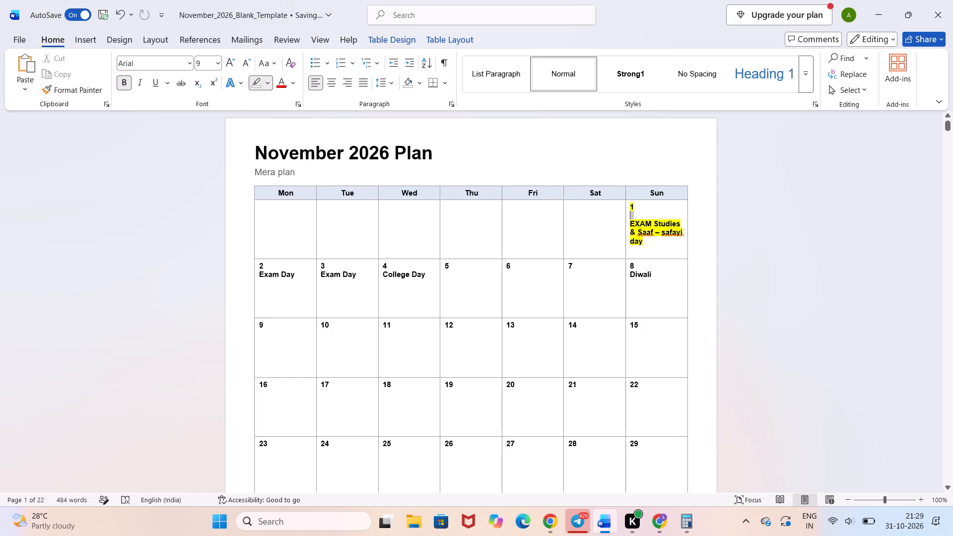
pyautogui.rightClick(640, 211)
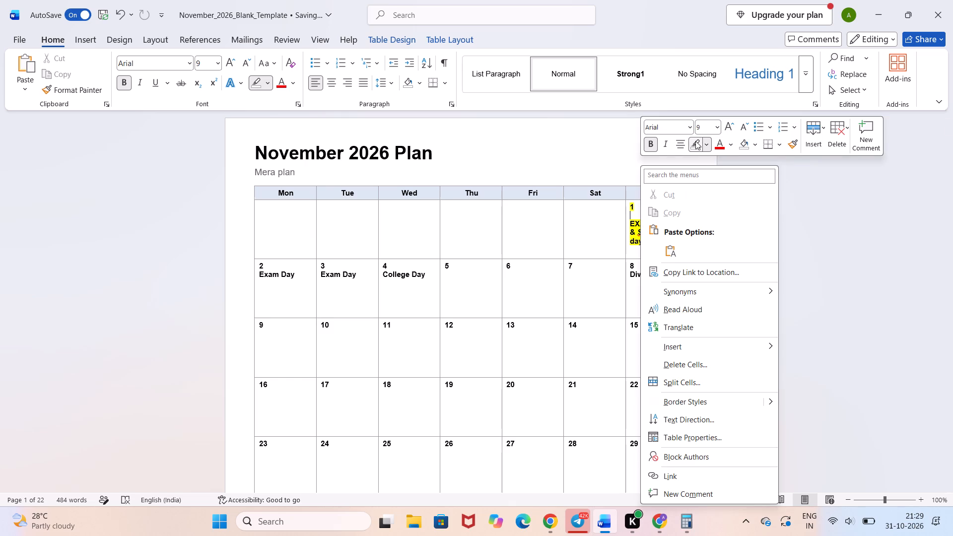
pyautogui.click(695, 141)
pyautogui.click(695, 141)
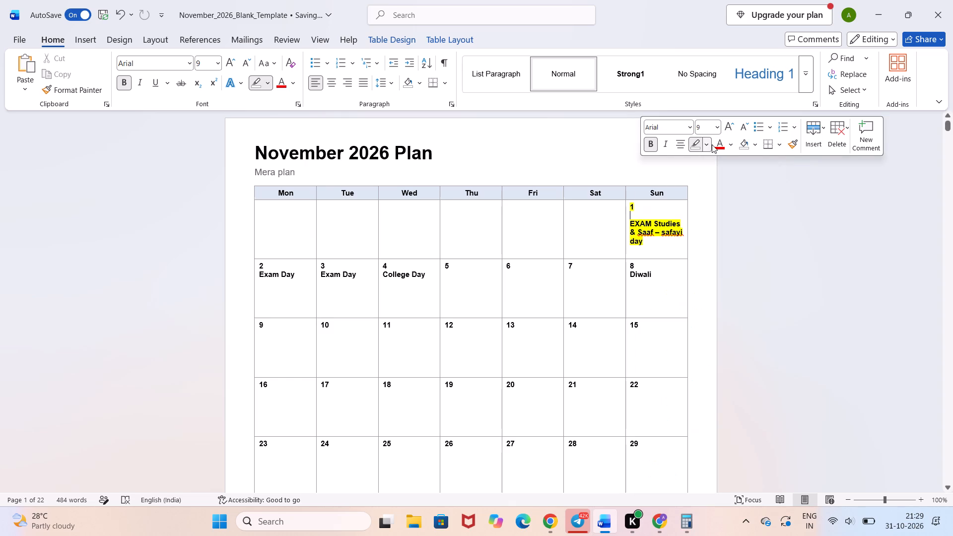
# Adjust the height of the monthly calendar's weekday header row, making it slightly taller than its single line of text.
pyautogui.moveTo(682, 201); pyautogui.dragTo(653, 211)
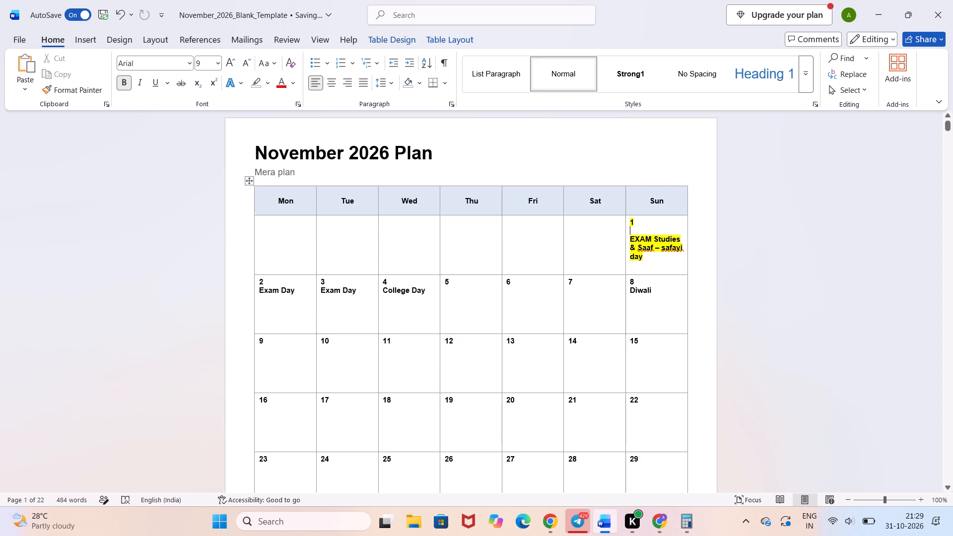
pyautogui.click(666, 218)
pyautogui.moveTo(666, 216); pyautogui.dragTo(665, 204)
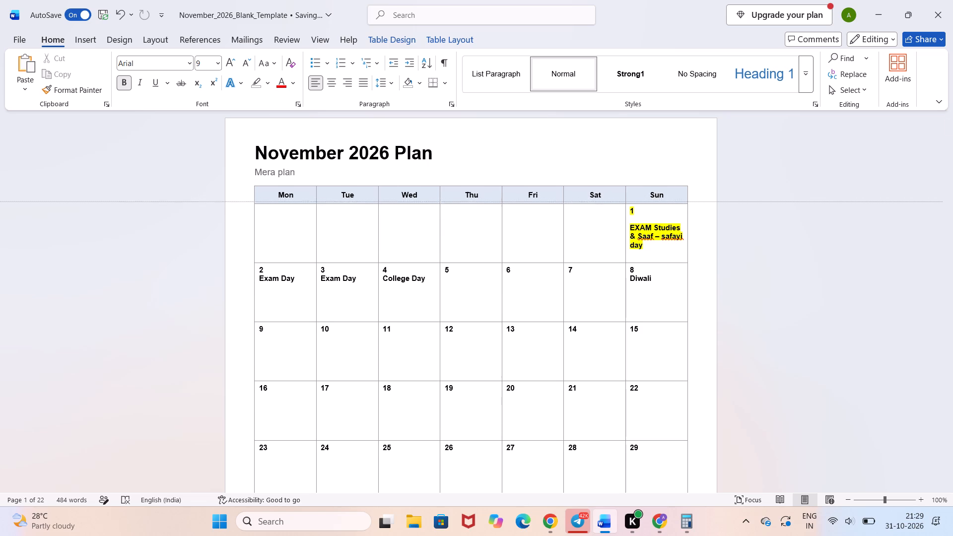
pyautogui.moveTo(665, 204); pyautogui.dragTo(665, 201)
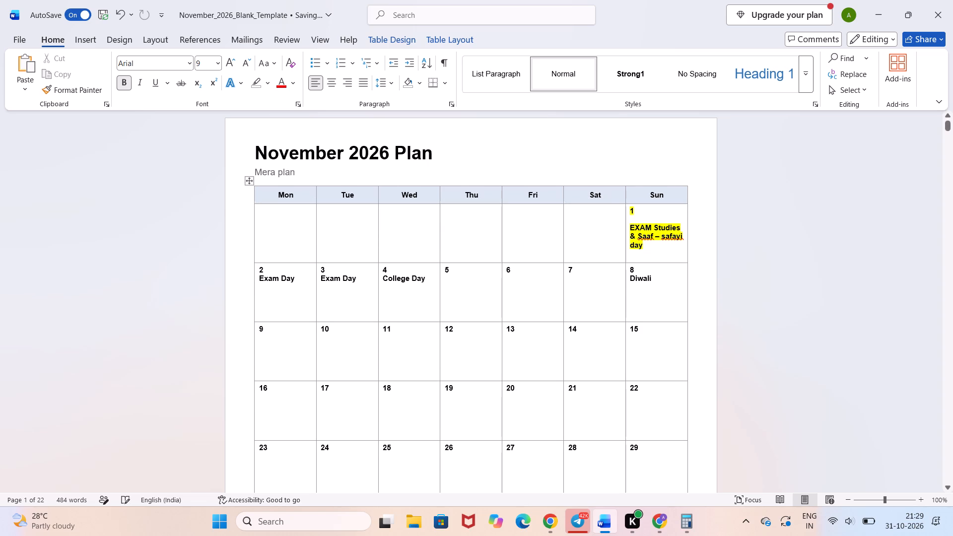
# Look over the last rows of the monthly calendar and the 1 Nov and 2 Nov daily schedule tables.
pyautogui.scroll(-6, 665, 346)
pyautogui.scroll(4, 665, 346)
pyautogui.scroll(-1, 665, 346)
pyautogui.scroll(1, 665, 346)
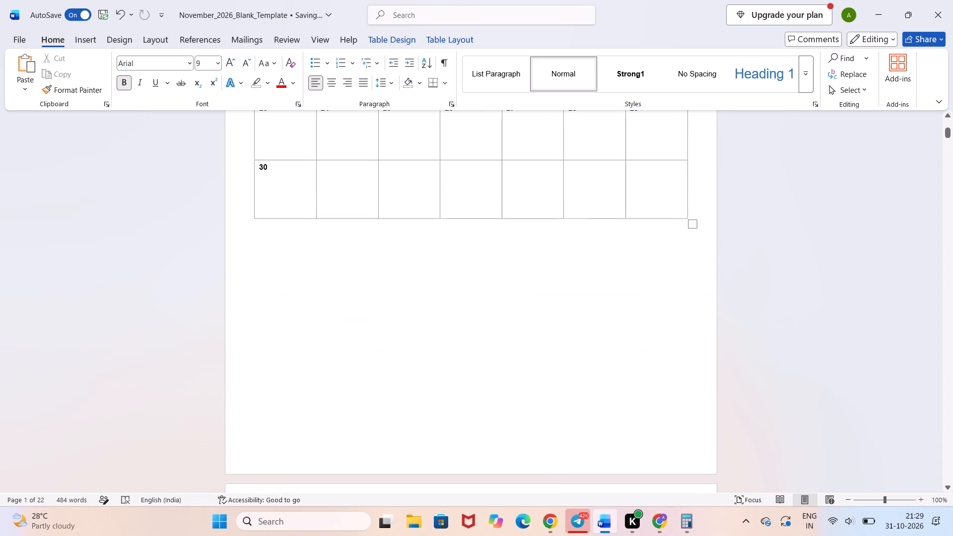
pyautogui.scroll(1, 665, 346)
pyautogui.scroll(-1, 665, 346)
pyautogui.scroll(1, 456, 300)
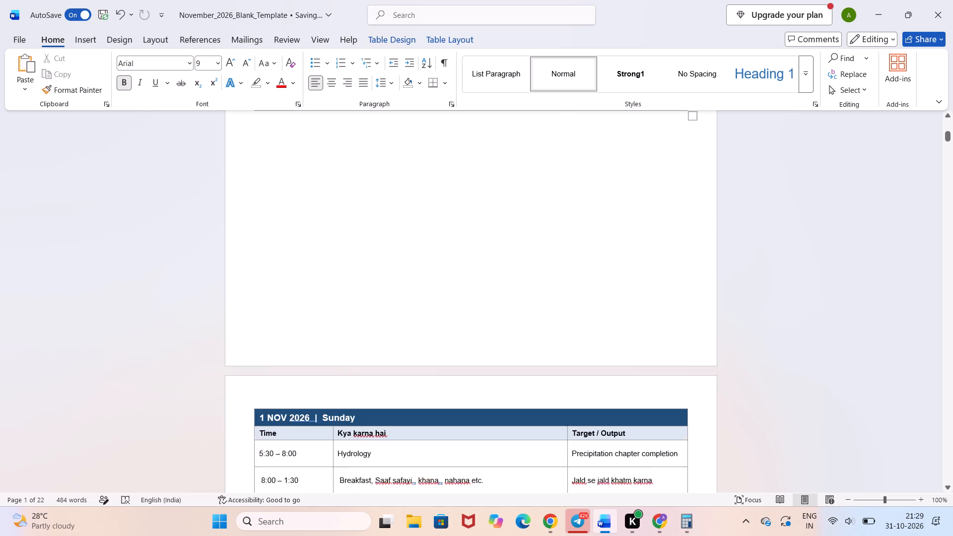
pyautogui.scroll(1, 456, 300)
pyautogui.click(328, 284)
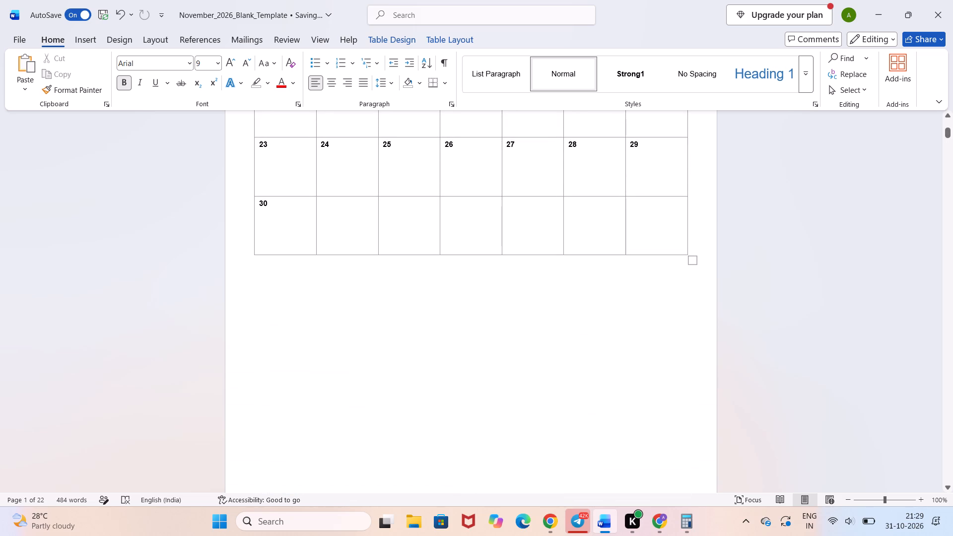
pyautogui.click(297, 315)
pyautogui.click(446, 315)
pyautogui.click(446, 315)
pyautogui.moveTo(446, 315); pyautogui.dragTo(451, 419)
pyautogui.click(451, 419)
pyautogui.moveTo(451, 419); pyautogui.dragTo(650, 243)
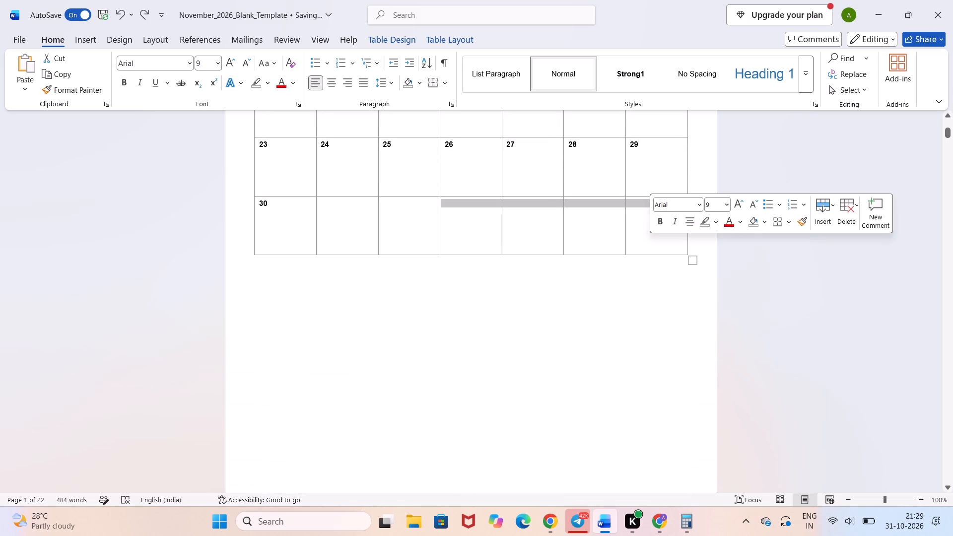
pyautogui.click(482, 389)
pyautogui.scroll(-3, 474, 356)
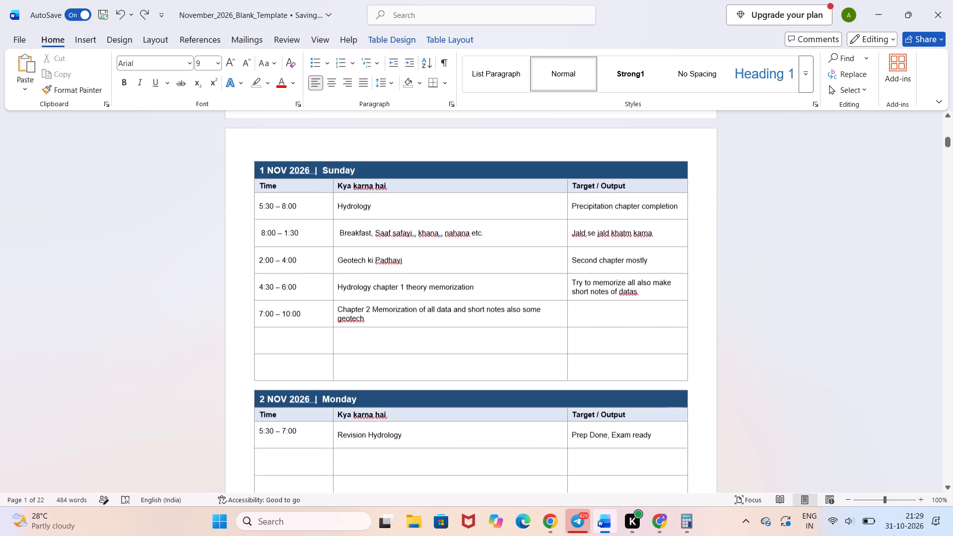
pyautogui.scroll(1, 474, 356)
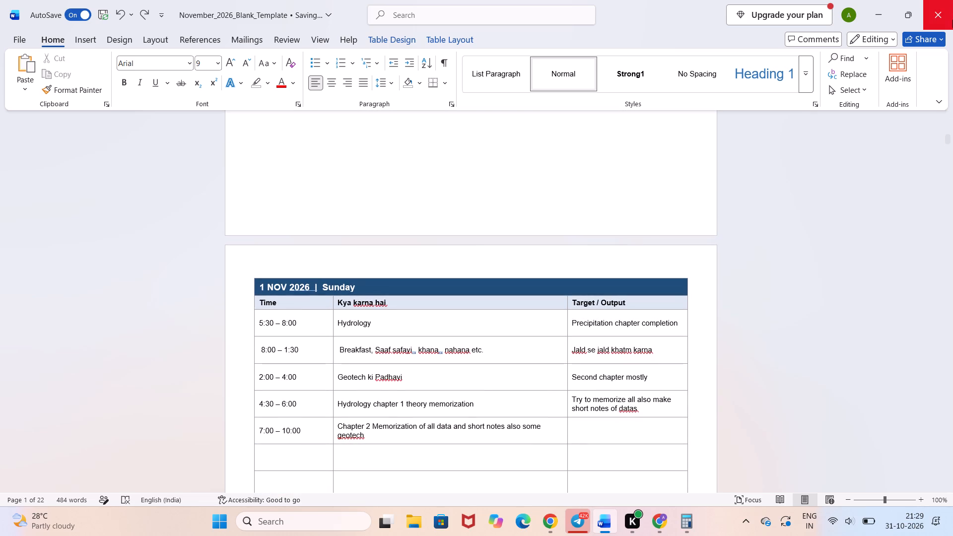
# Close the November 2026 plan document and try to close the browser window with the Precipitation class notes.
pyautogui.click(952, 20)
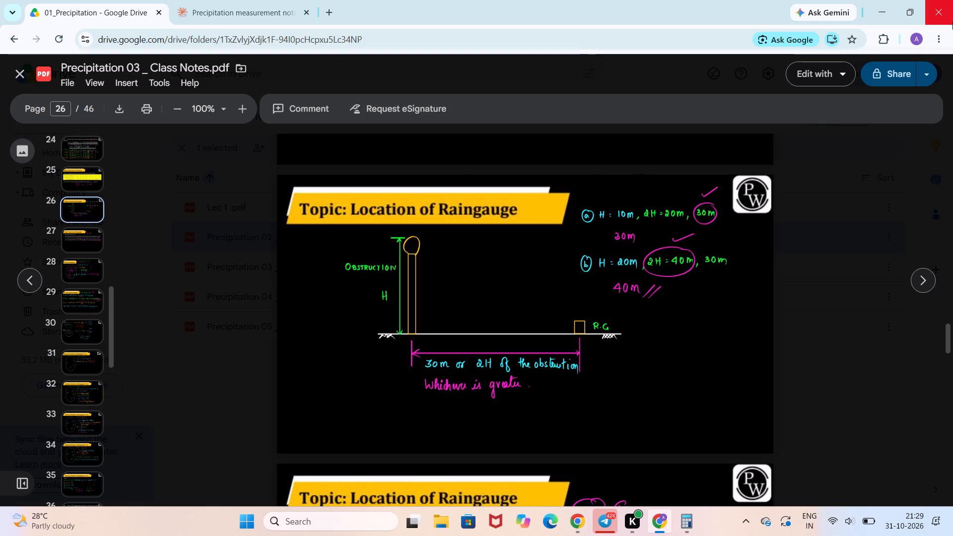
pyautogui.click(952, 0)
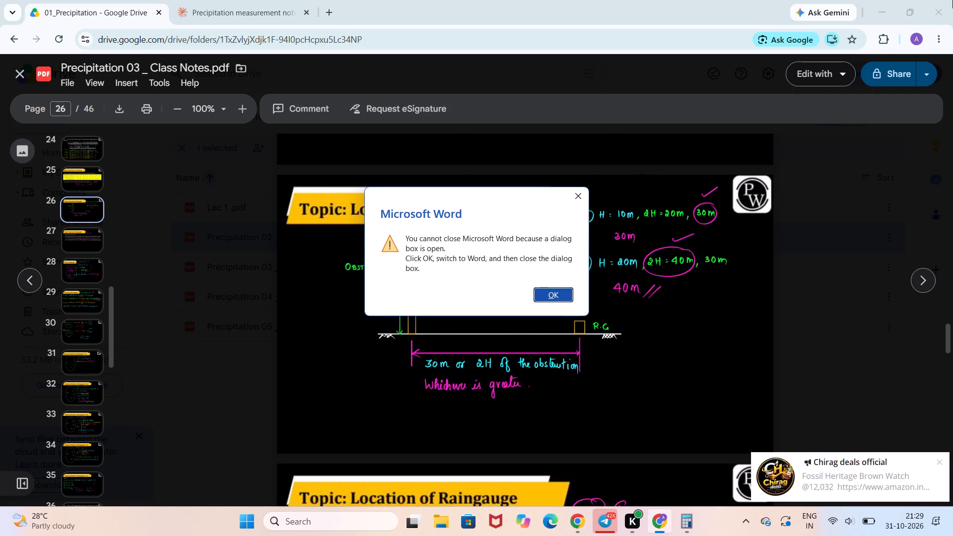
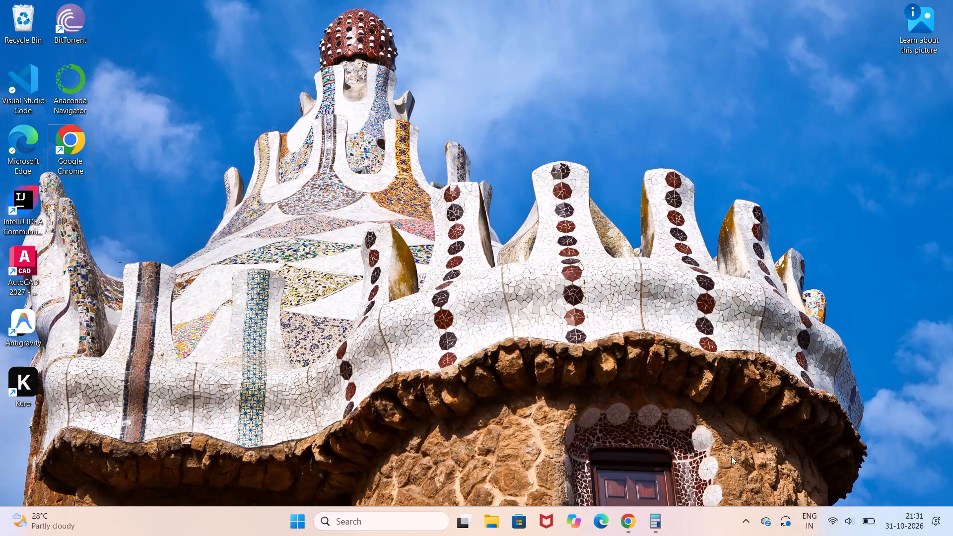
# Close the Chrome window with the shared Notes folder in Google Drive.
pyautogui.click(638, 534)
pyautogui.click(952, 0)
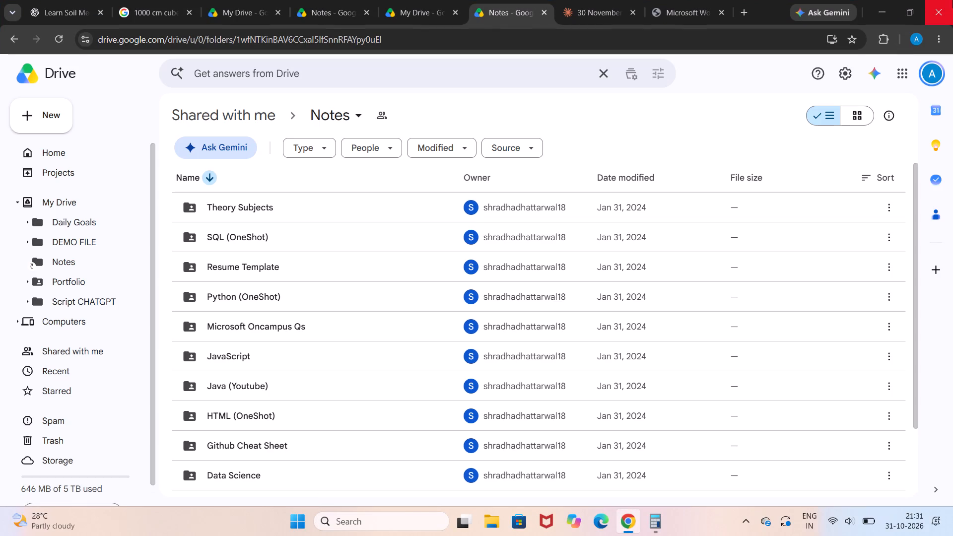
pyautogui.click(952, 0)
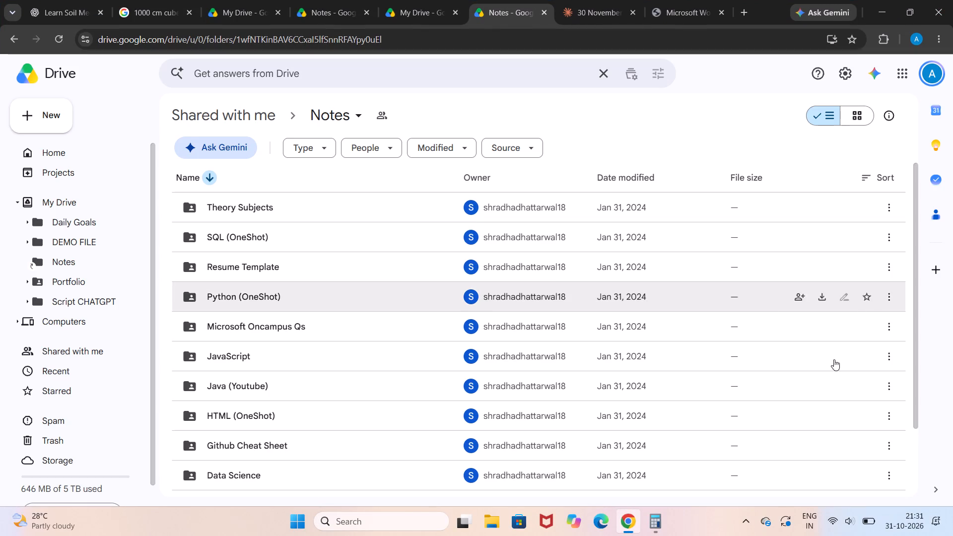
pyautogui.click(952, 0)
pyautogui.click(952, 0)
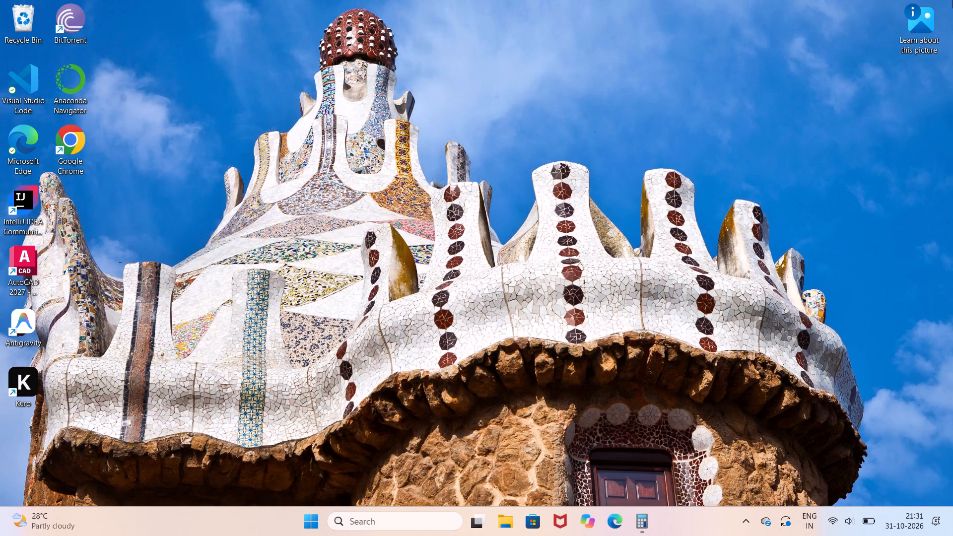
# Bring up the Calculator window and close it.
pyautogui.click(650, 515)
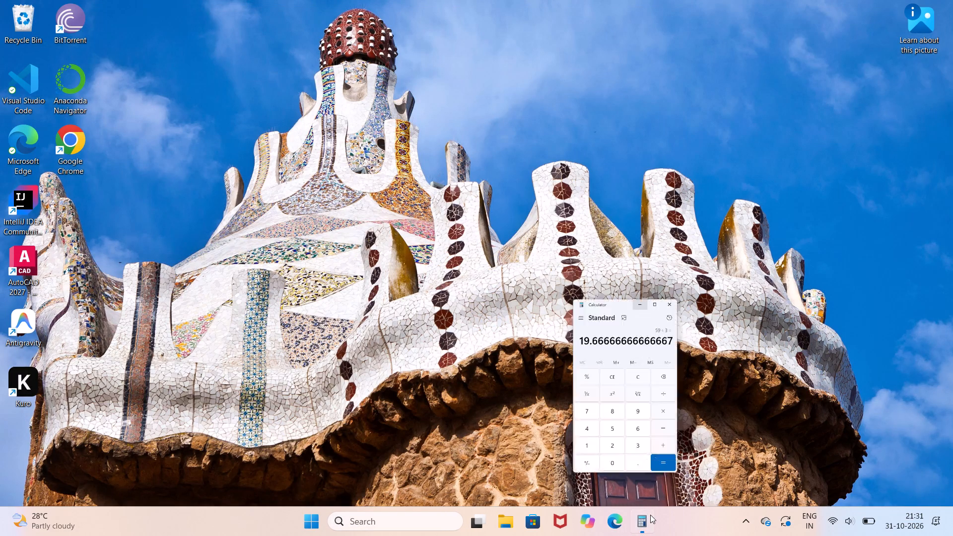
pyautogui.click(747, 131)
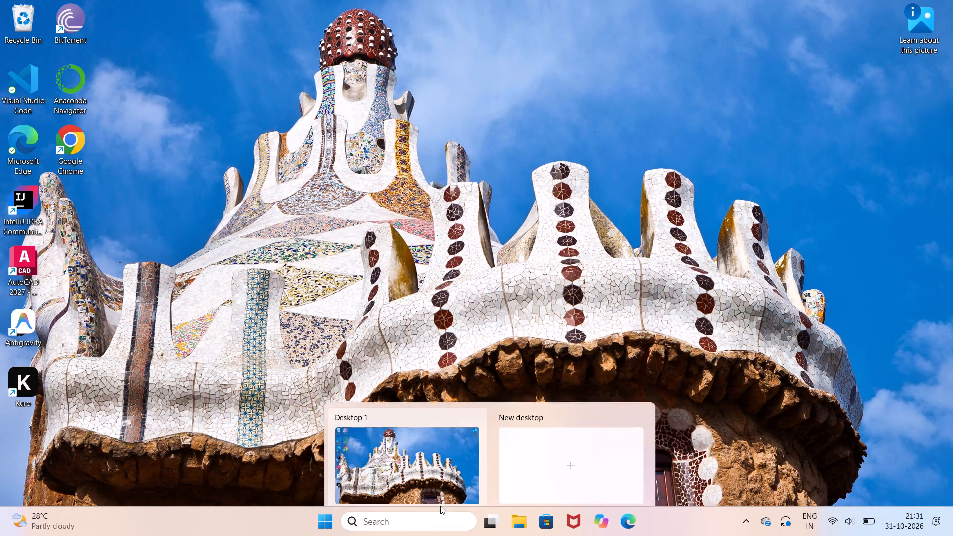
# Find the recent Word file November_2026_Blank_Template in File Explorer and open it.
pyautogui.doubleClick(513, 512)
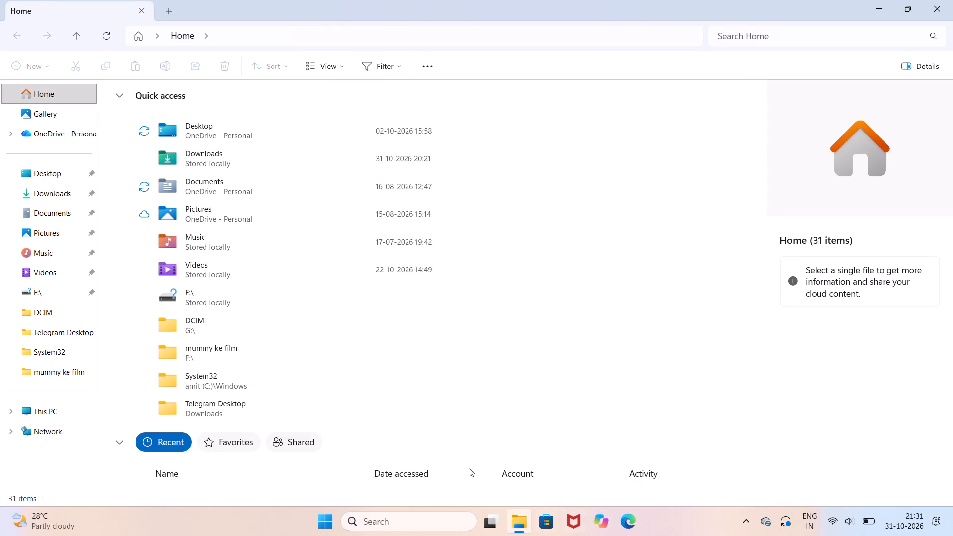
pyautogui.click(225, 126)
pyautogui.doubleClick(44, 133)
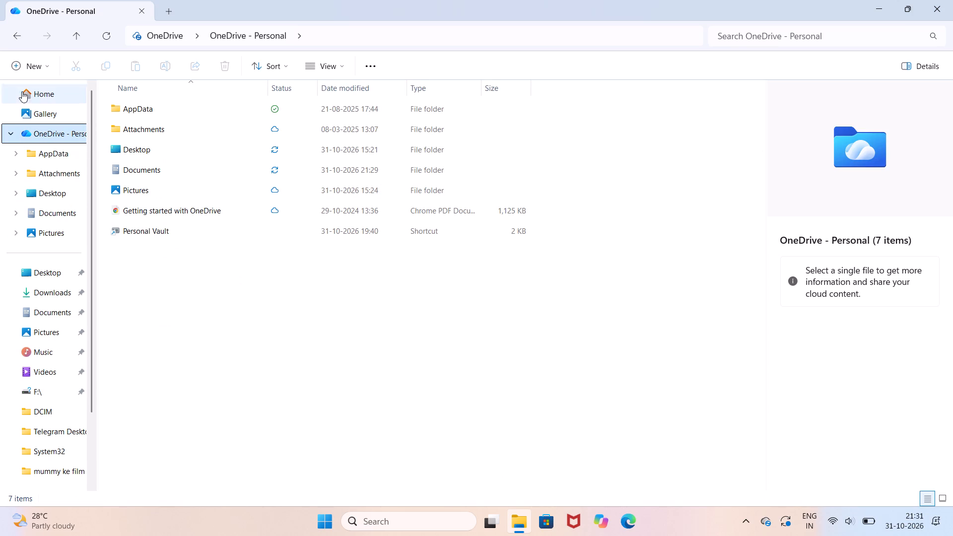
pyautogui.click(44, 88)
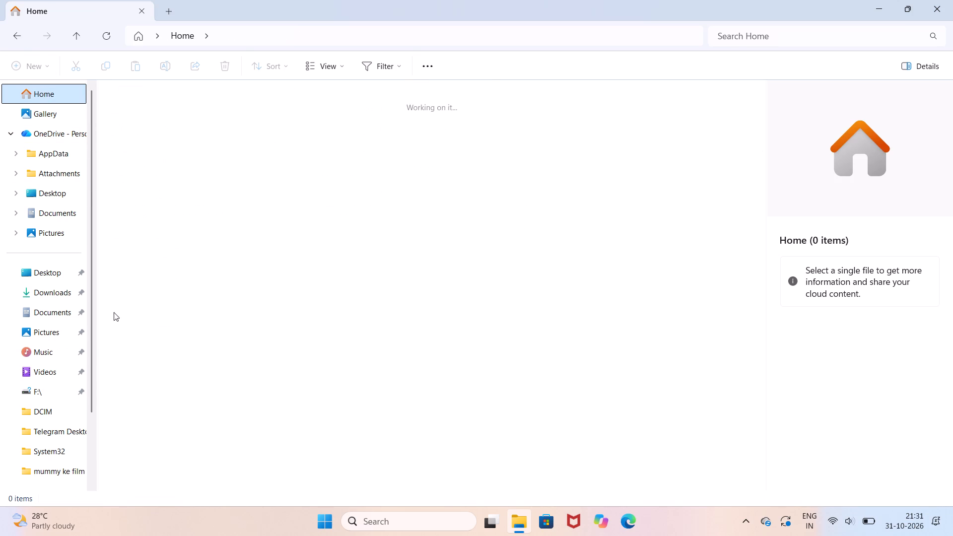
pyautogui.scroll(-2, 226, 318)
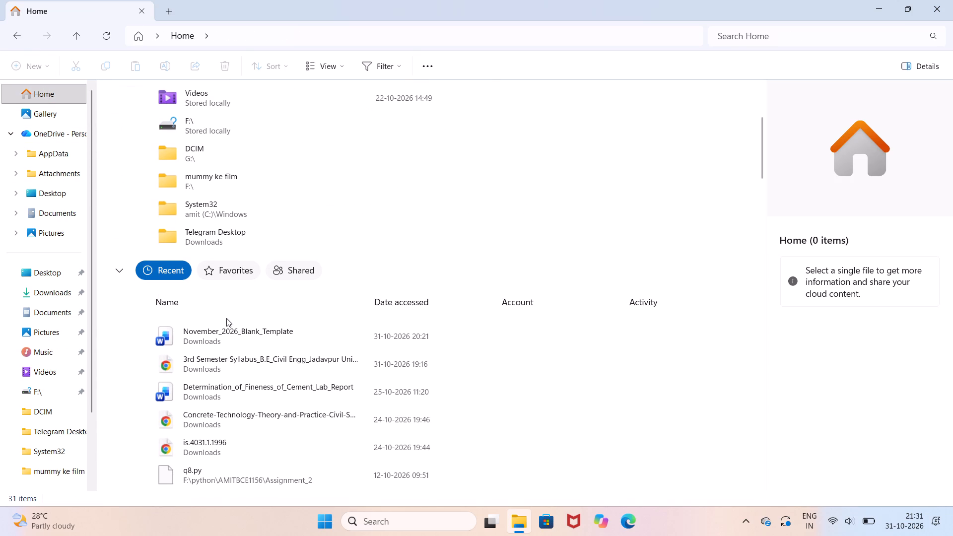
pyautogui.click(235, 336)
pyautogui.doubleClick(235, 336)
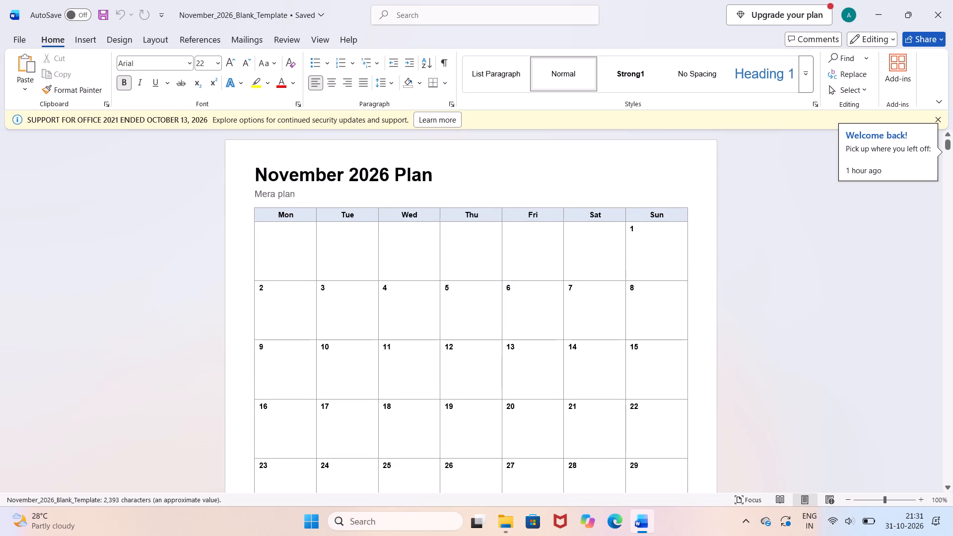
# Look over the blank template's monthly calendar and the first daily schedule tables, ending at the top of the document.
pyautogui.scroll(-4, 235, 336)
pyautogui.scroll(2, 235, 336)
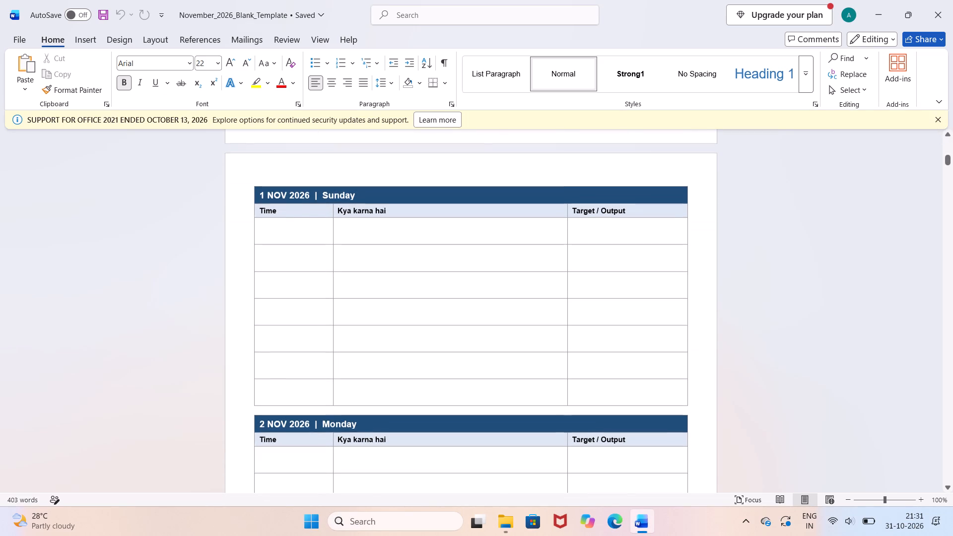
pyautogui.scroll(7, 235, 336)
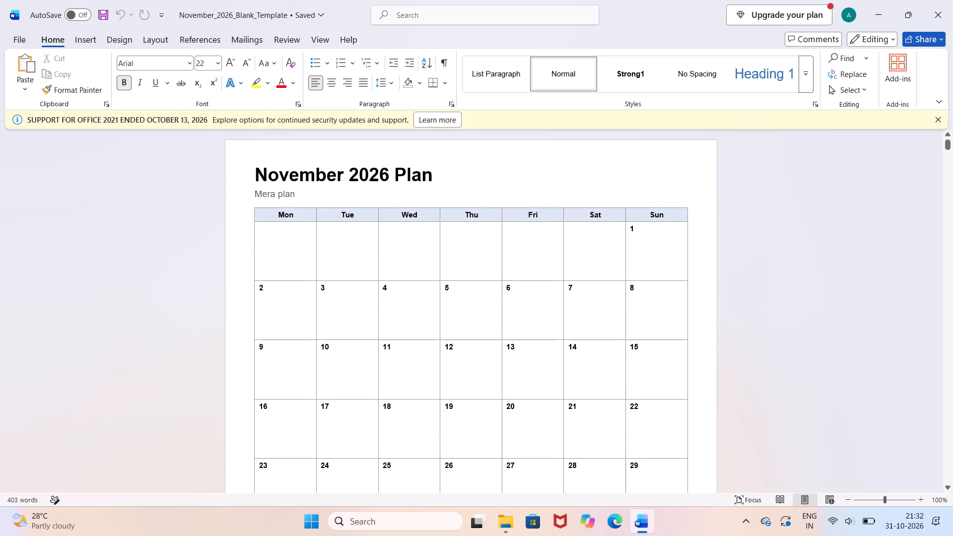
pyautogui.scroll(1, 235, 336)
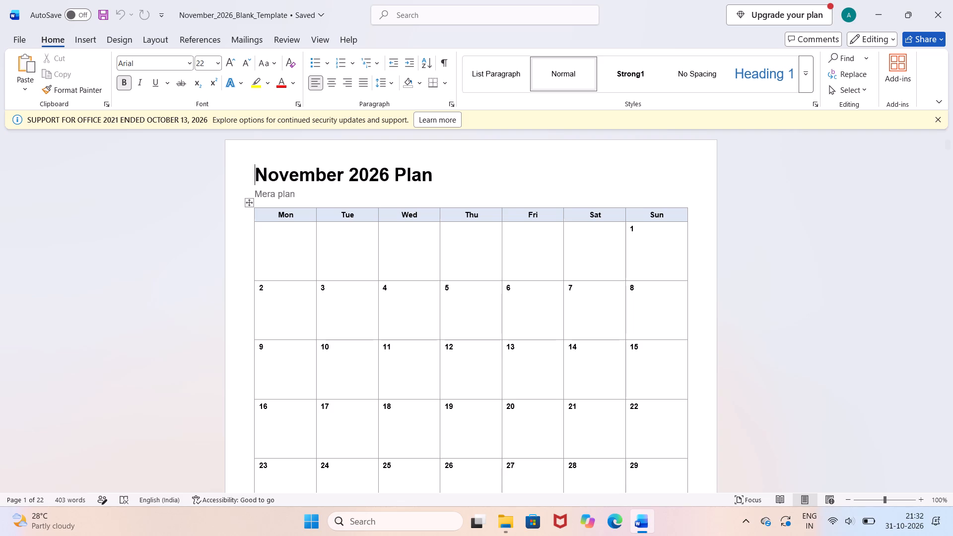
# Minimize the Word template and close the File Explorer window to clear the desktop.
pyautogui.click(890, 0)
pyautogui.click(952, 0)
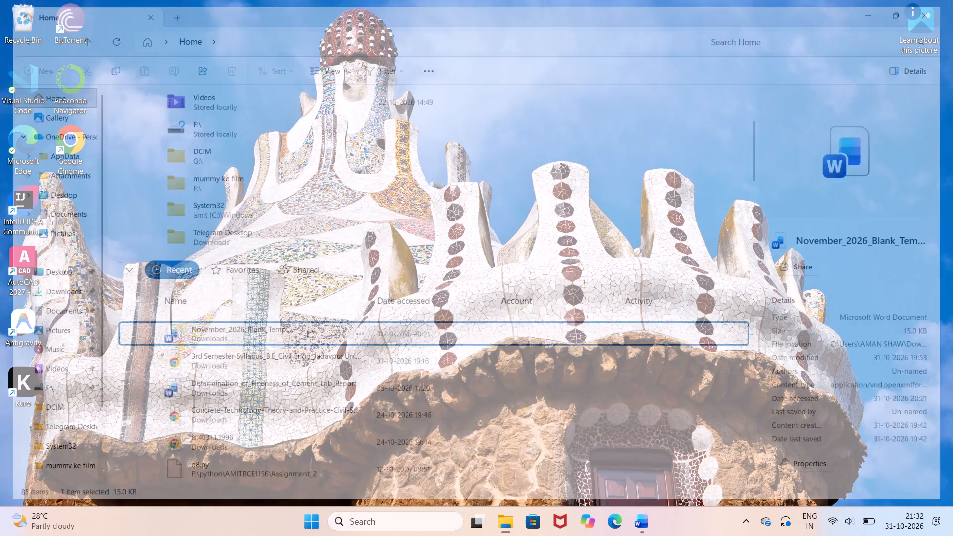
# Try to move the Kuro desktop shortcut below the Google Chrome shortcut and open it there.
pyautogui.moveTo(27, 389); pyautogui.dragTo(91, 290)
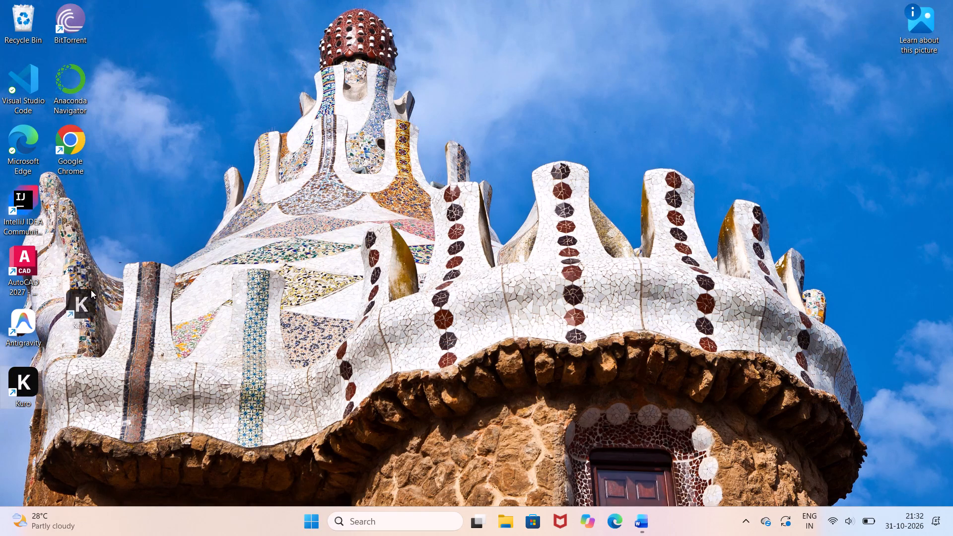
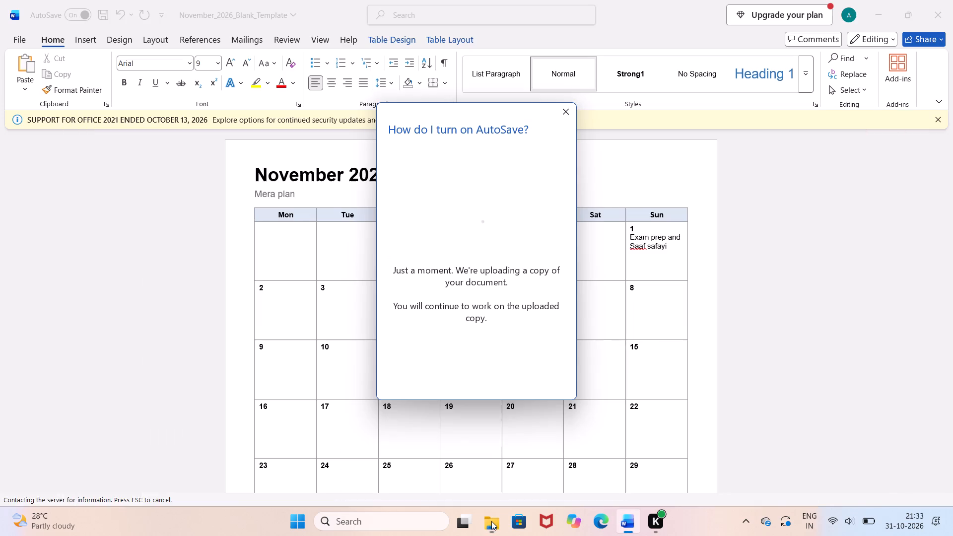
pyautogui.click(485, 517)
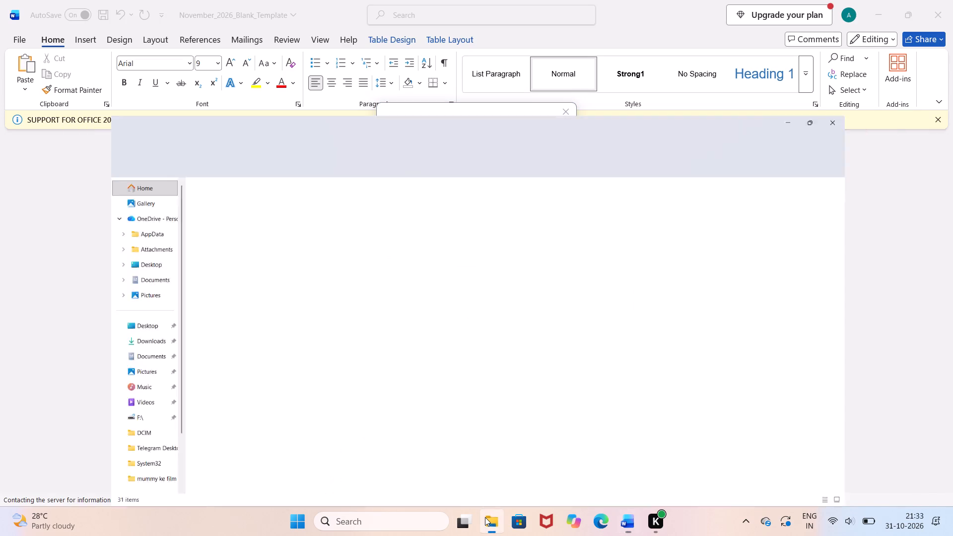
pyautogui.scroll(-3, 294, 314)
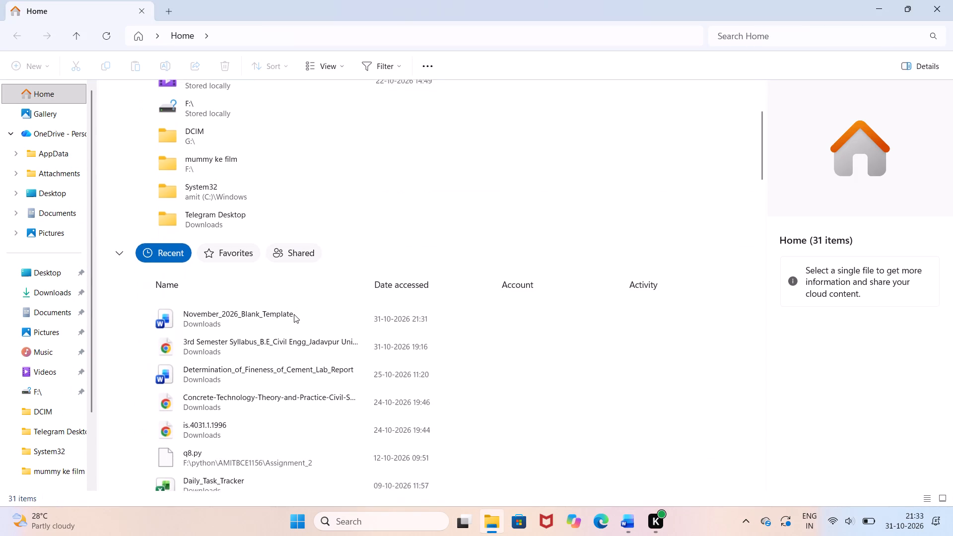
pyautogui.scroll(-1, 294, 314)
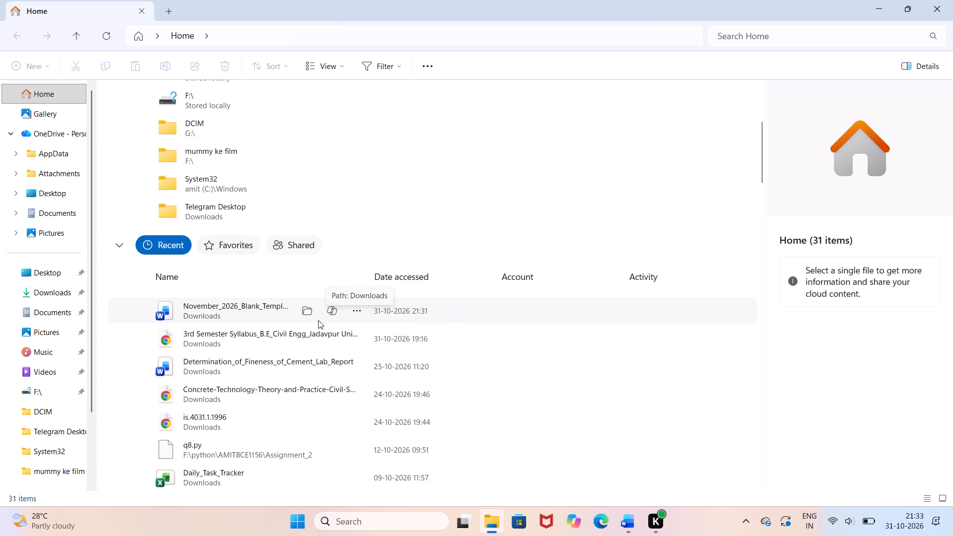
pyautogui.doubleClick(310, 310)
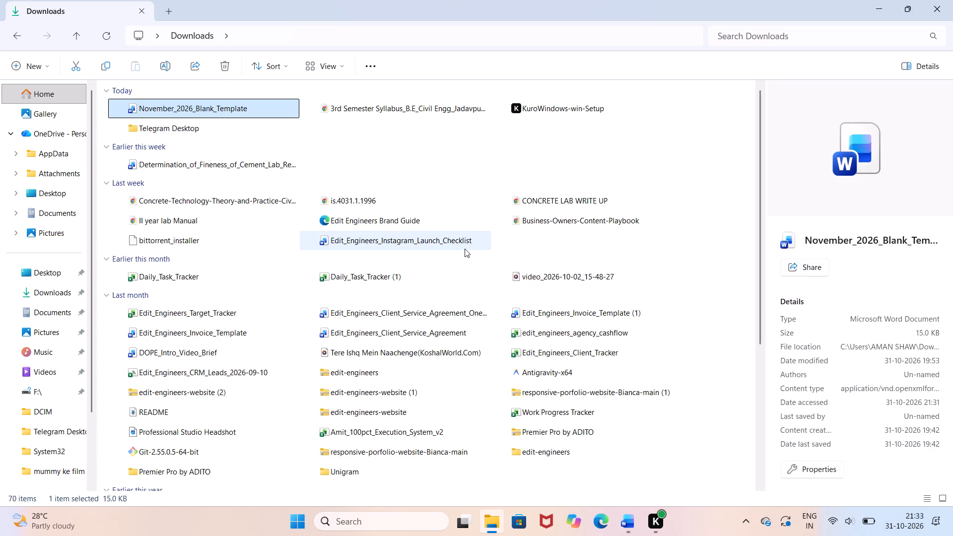
# Switch back to Word and enter the time 5:30 – 8:00 in the first row of the 1 NOV 2026 schedule table.
pyautogui.click(630, 520)
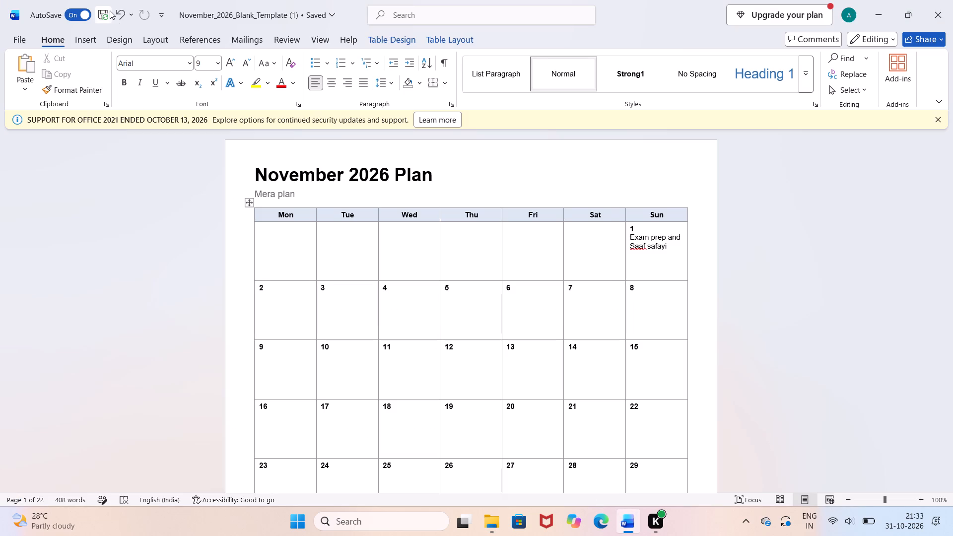
pyautogui.scroll(-18, 433, 167)
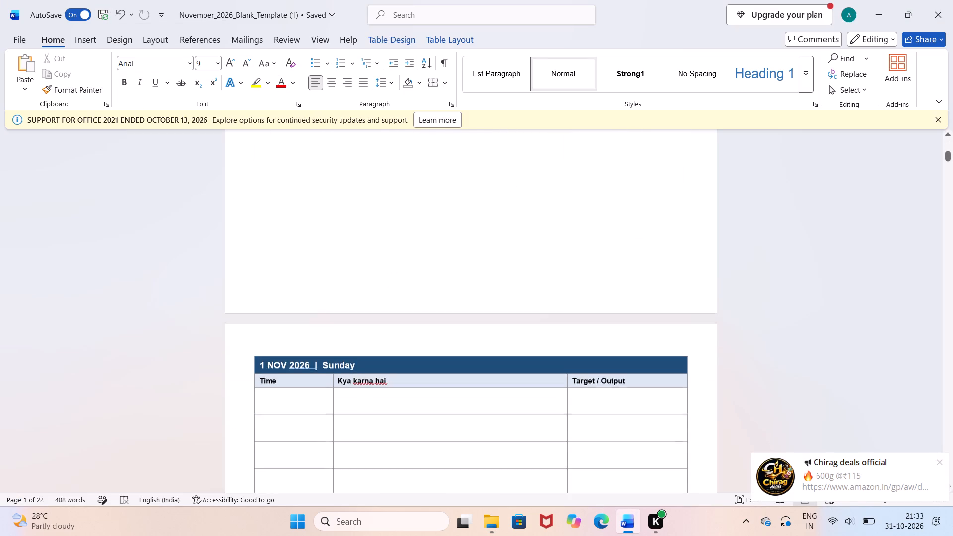
pyautogui.scroll(-4, 433, 167)
pyautogui.click(283, 274)
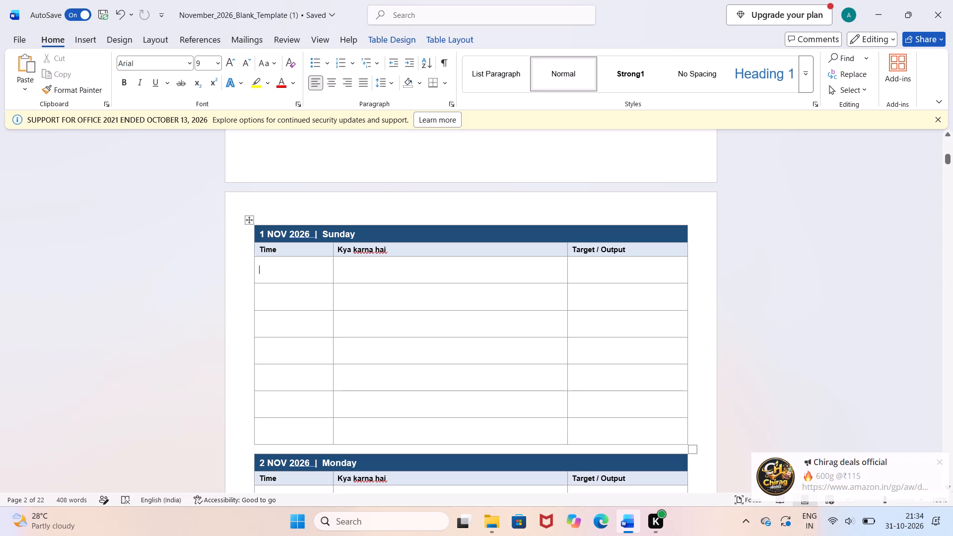
pyautogui.press('5')
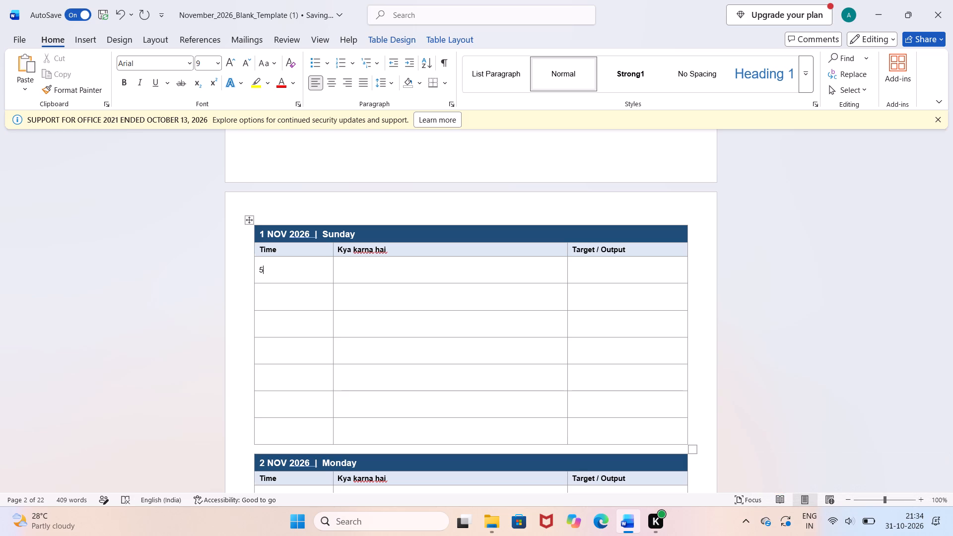
pyautogui.hotkey('shift', ':')
pyautogui.write('30')
pyautogui.press('space')
pyautogui.write('- 8')
pyautogui.write(':00')
pyautogui.click(447, 270)
pyautogui.press('space')
pyautogui.write('Hydrology Precipitation Ca')
pyautogui.press('BackSpace')
pyautogui.press('h')
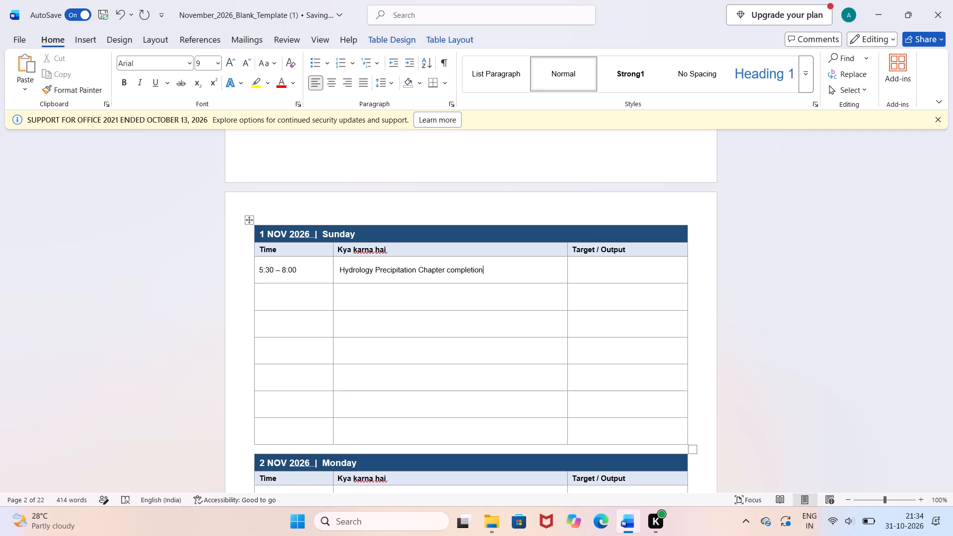
# Enter "Maximum chapter completion" as the Target / Output for the 5:30 – 8:00 row of 1 November.
pyautogui.click(599, 278)
pyautogui.press('space')
pyautogui.write('Maxi')
pyautogui.write('mun')
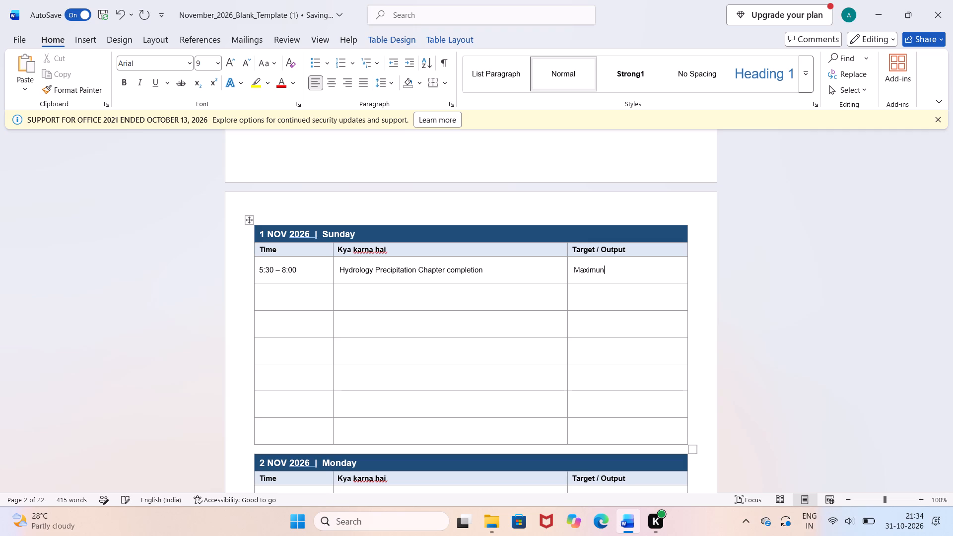
pyautogui.press('BackSpace')
pyautogui.write('m chapter completion')
# Enter the time 8:00 – 1:30 in the second row of the 1 NOV 2026 schedule table.
pyautogui.scroll(-2, 659, 392)
pyautogui.scroll(1, 645, 472)
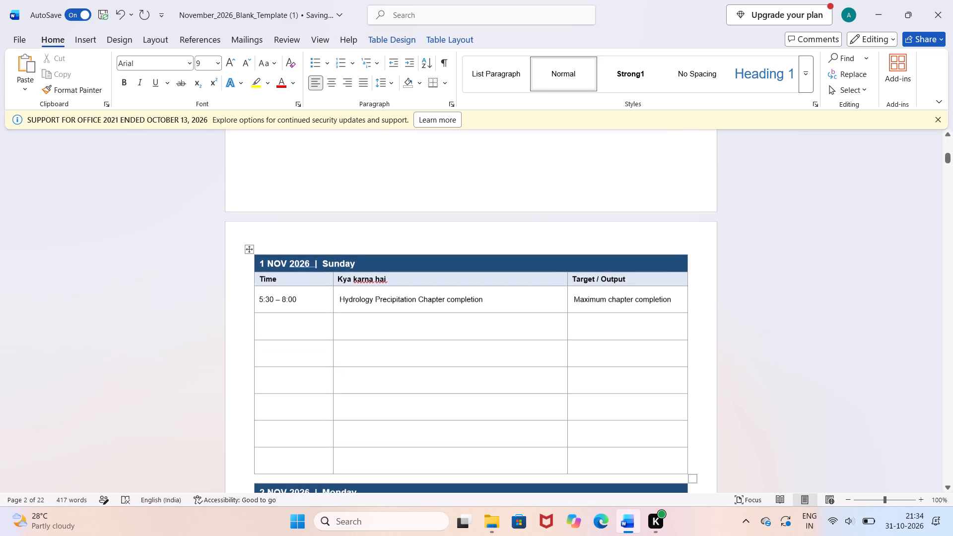
pyautogui.scroll(-1, 424, 424)
pyautogui.hscroll(-2, 424, 424)
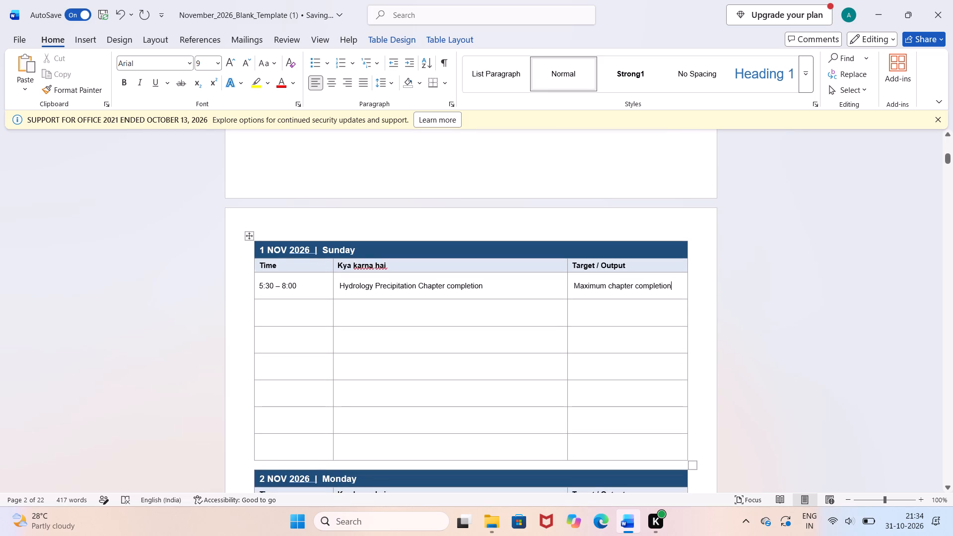
pyautogui.click(303, 314)
pyautogui.press('8')
pyautogui.hotkey('shift', ':')
pyautogui.write('00 - 1')
pyautogui.hotkey('shift', ':')
pyautogui.write('30')
pyautogui.press('space')
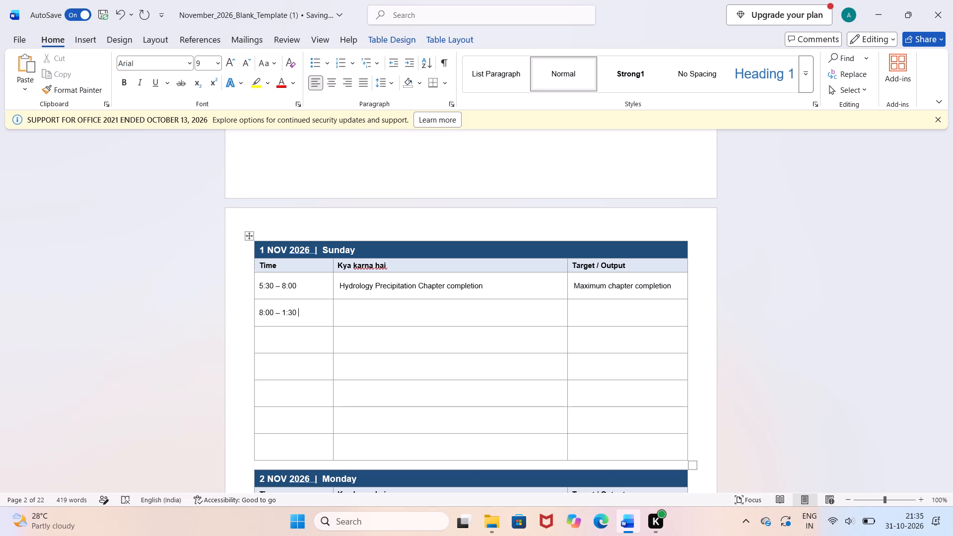
# Fill the 8:00 – 1:30 row with activity "All ghar ka kaam" and target "Bich me ek hour nikal sake to nikal le".
pyautogui.click(384, 308)
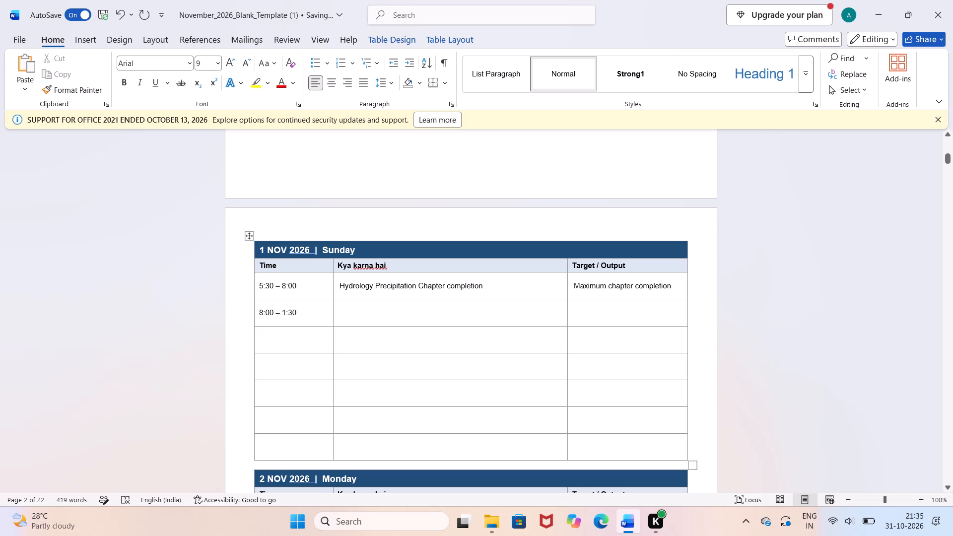
pyautogui.click(384, 308)
pyautogui.write('All ghar ka kaam')
pyautogui.press('space')
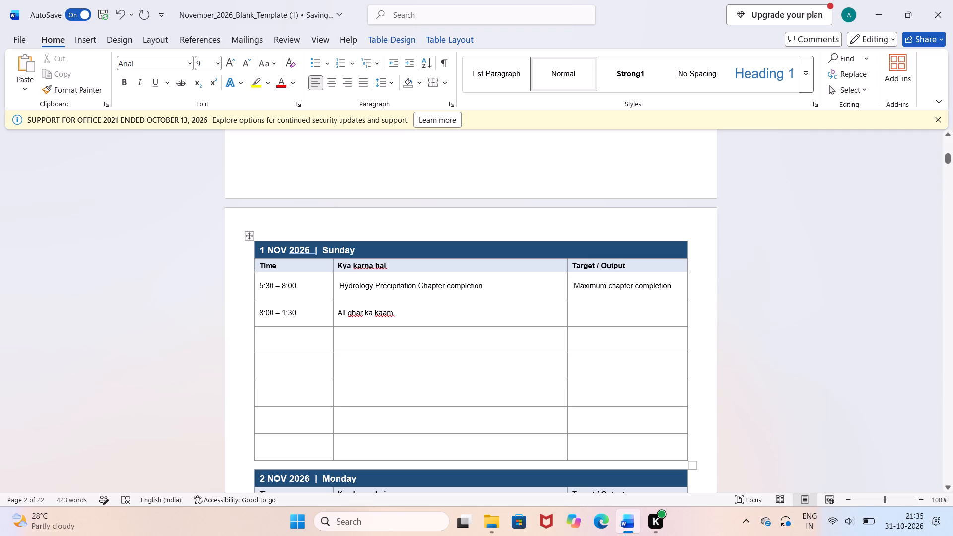
pyautogui.click(591, 313)
pyautogui.write('bich me ek')
pyautogui.press('space')
pyautogui.write('hour nikal sake to nikal le')
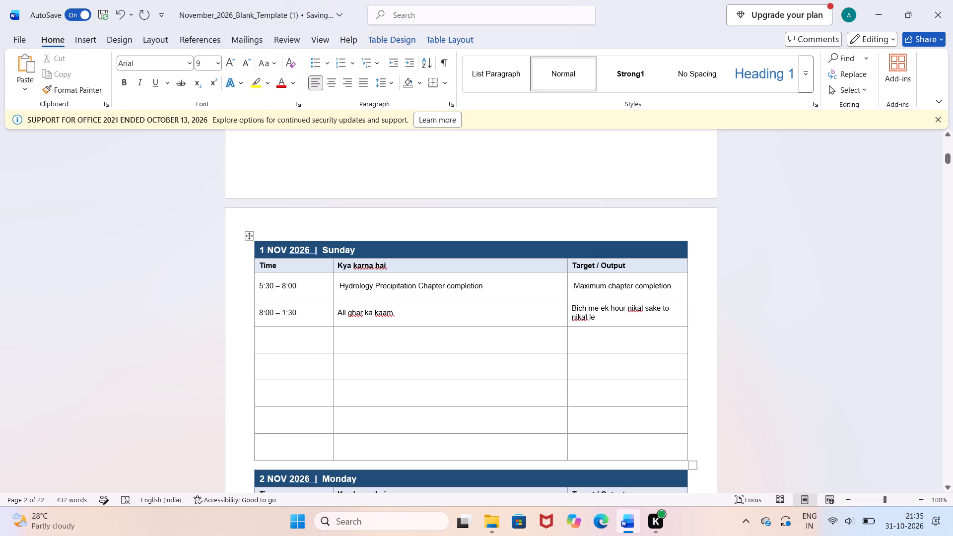
# Enter the time 2:00 – 4:00 on a single line in the third row of the 1 November table.
pyautogui.click(284, 345)
pyautogui.write('2:')
pyautogui.write('00 -')
pyautogui.press('space')
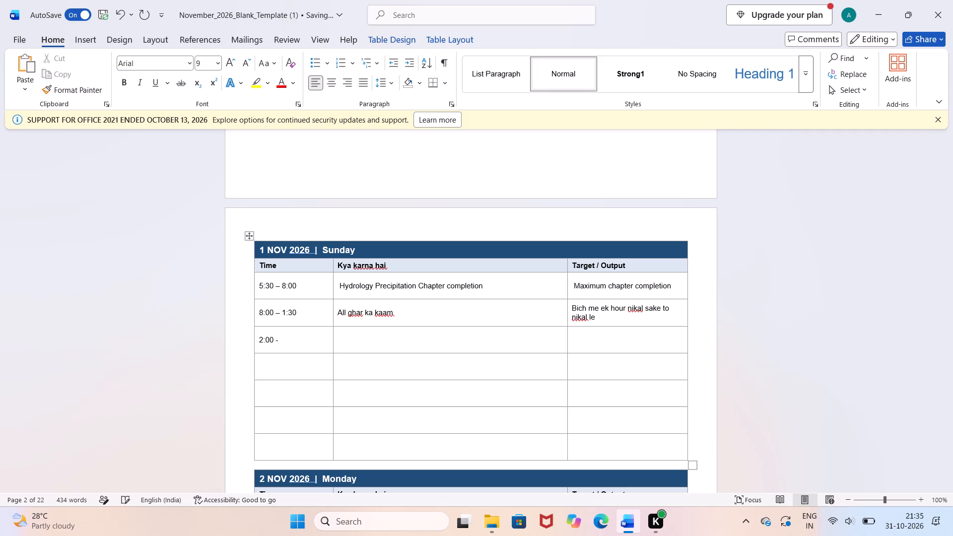
pyautogui.press('4')
pyautogui.hotkey('shift', ':')
pyautogui.write('00')
pyautogui.press('space')
pyautogui.press('Return')
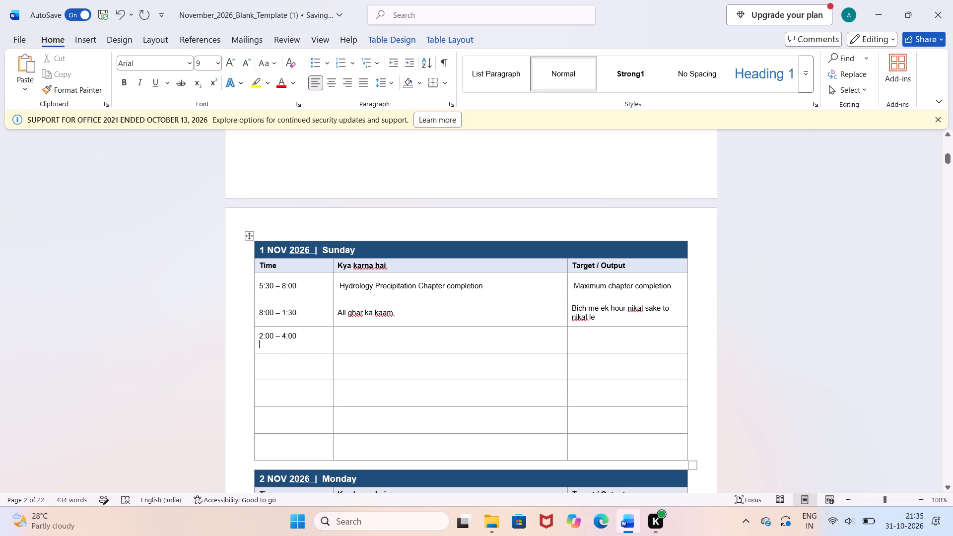
pyautogui.click(382, 344)
pyautogui.click(314, 347)
pyautogui.press('BackSpace')
# Fill the 2:00 – 4:00 row with activity "Hydrology Chapter 1 done" and target "Sara data rat lena aur short notes".
pyautogui.click(386, 334)
pyautogui.write('Hydrology Chapter 1 done')
pyautogui.press('space')
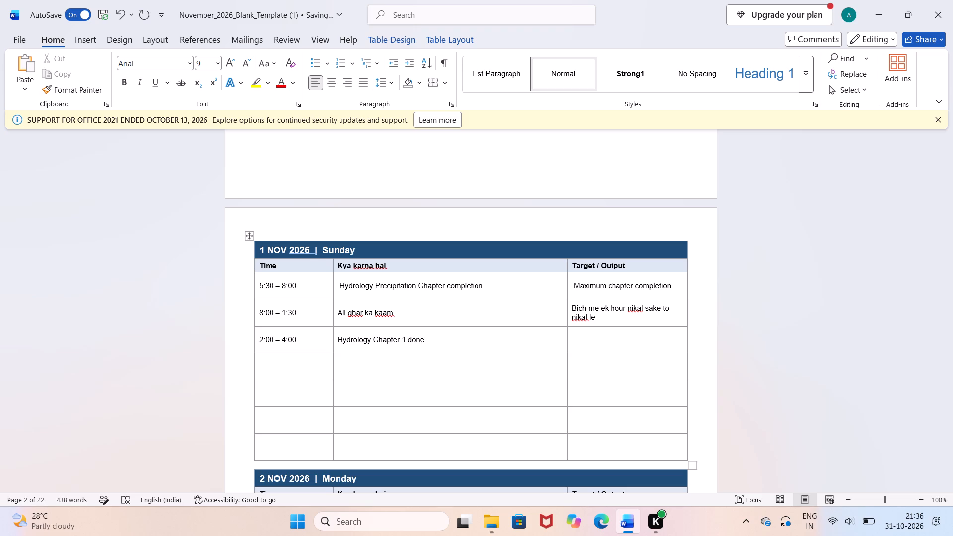
pyautogui.click(591, 340)
pyautogui.write('Sara data rat lo')
pyautogui.press('BackSpace')
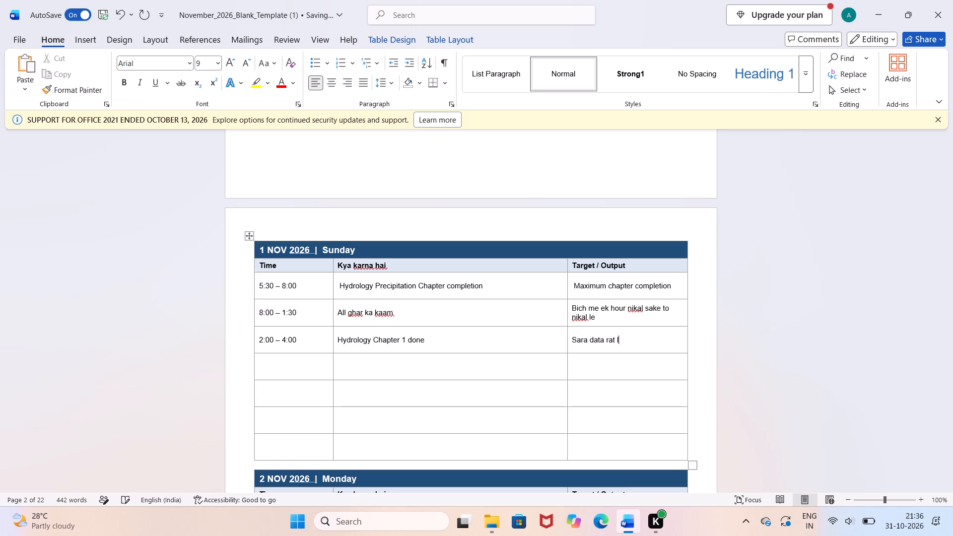
pyautogui.write('ena aur short notes')
# Enter the time 4:30 – 6:00 in the fourth row of the 1 November table.
pyautogui.scroll(-2, 591, 340)
pyautogui.scroll(4, 591, 340)
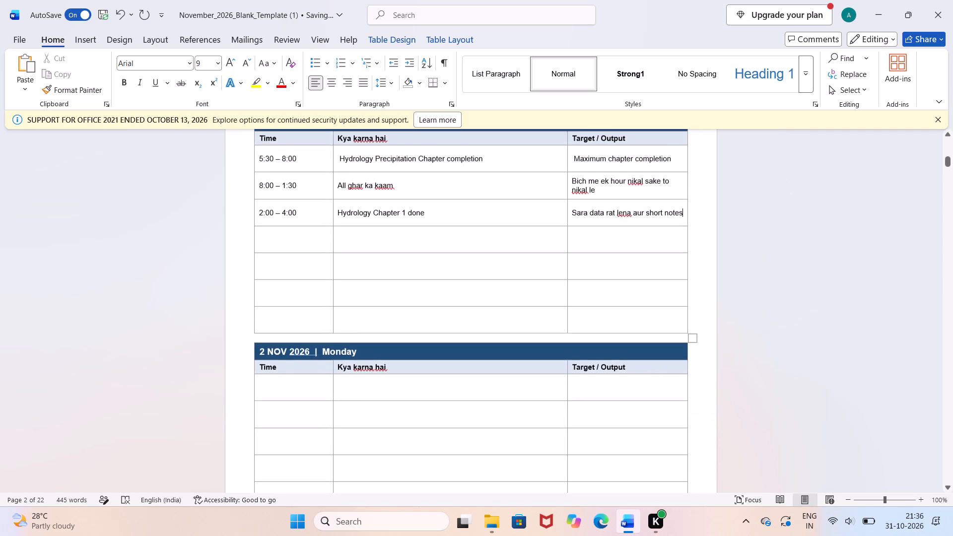
pyautogui.rightClick(591, 340)
pyautogui.click(270, 235)
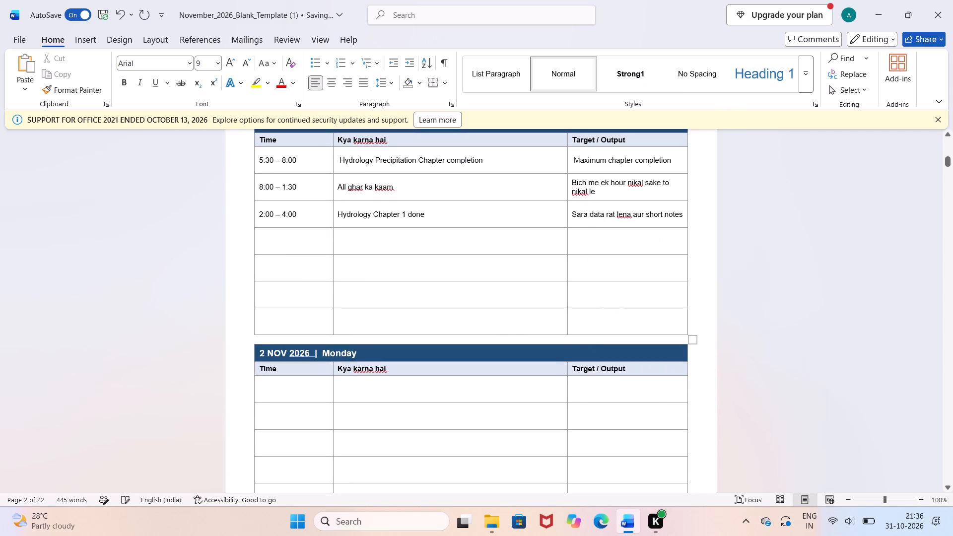
pyautogui.click(300, 241)
pyautogui.press('4')
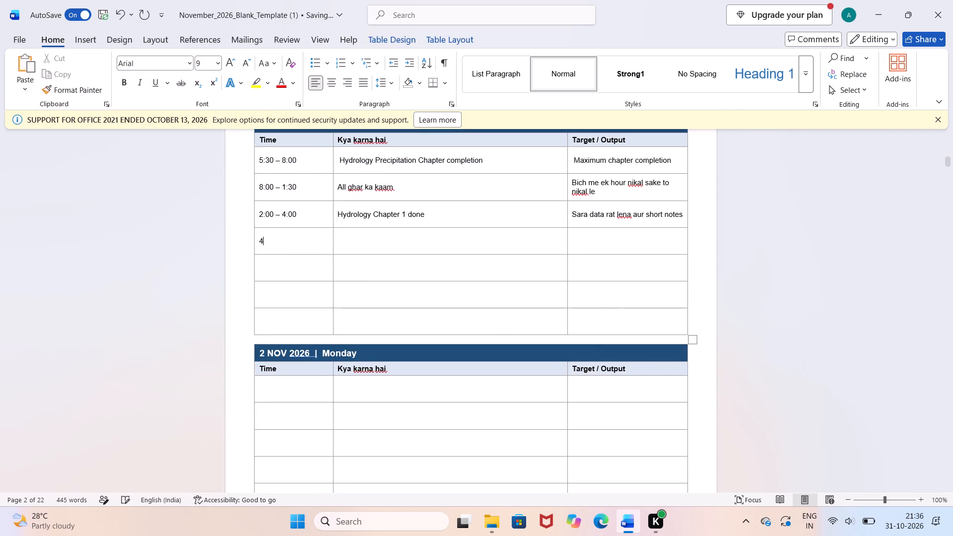
pyautogui.write(':30')
pyautogui.press('space')
pyautogui.write('-')
pyautogui.press('space')
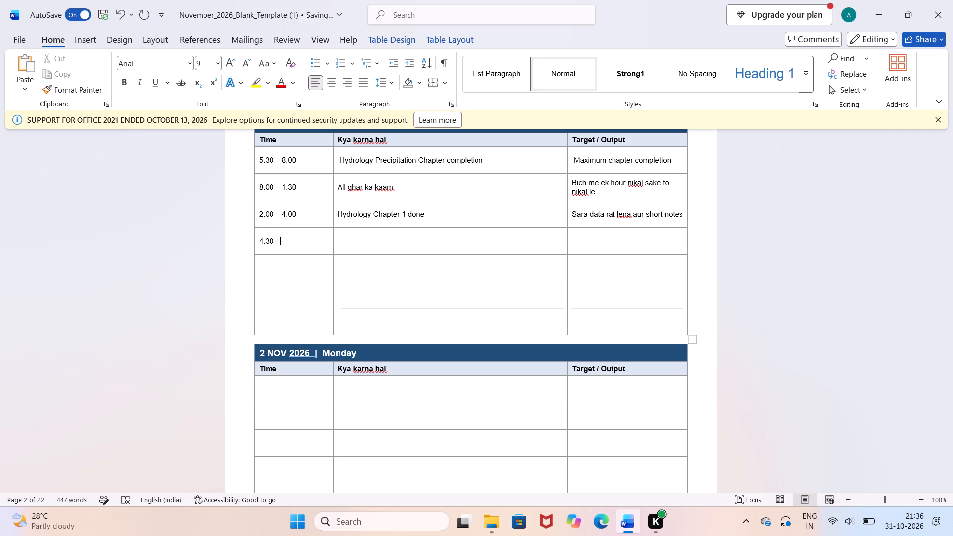
pyautogui.write('6:')
pyautogui.write('00')
# Enter "Geotechnical" as the fourth row's activity in the Kya karna hai column for 1 November.
pyautogui.click(449, 252)
pyautogui.click(432, 251)
pyautogui.press('space')
pyautogui.press('BackSpace')
pyautogui.write('Geotechnical')
pyautogui.press('space')
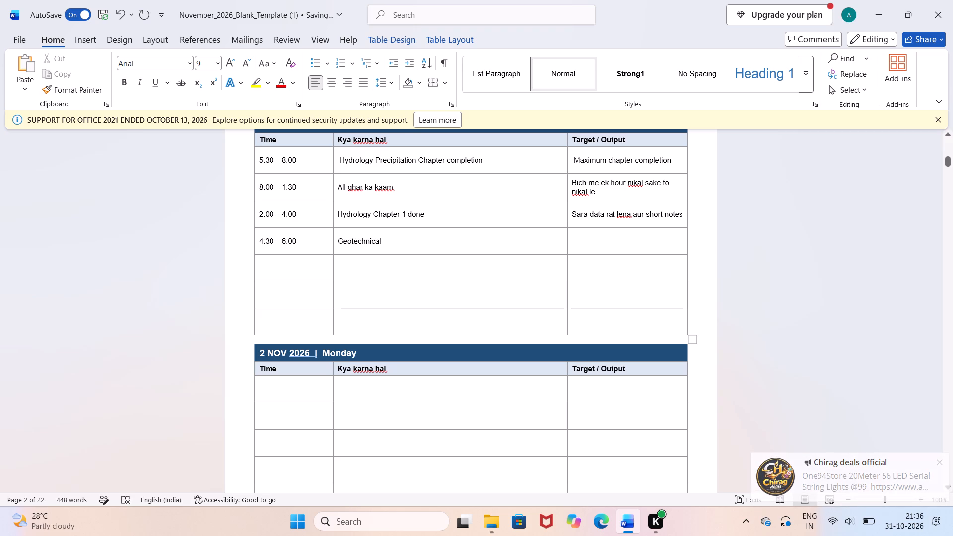
# Change the end time of the Geotechnical row on 1 November to 7:00.
pyautogui.click(597, 235)
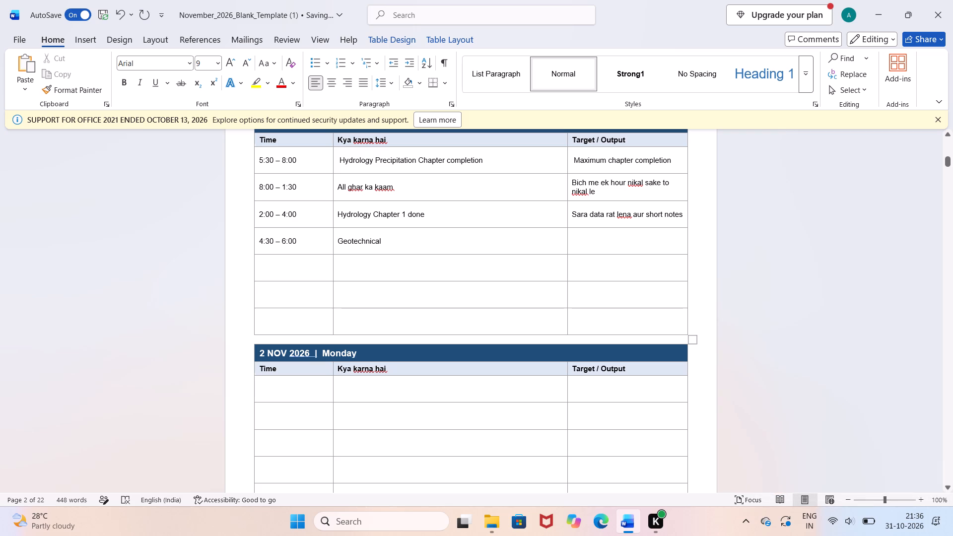
pyautogui.click(283, 239)
pyautogui.press('Right')
pyautogui.press('BackSpace')
pyautogui.press('7')
# Enter "Jitna ho sake utna kar lena" as the target for the Geotechnical row on 1 November.
pyautogui.click(596, 236)
pyautogui.write('Jitna ho sake utna kar lena')
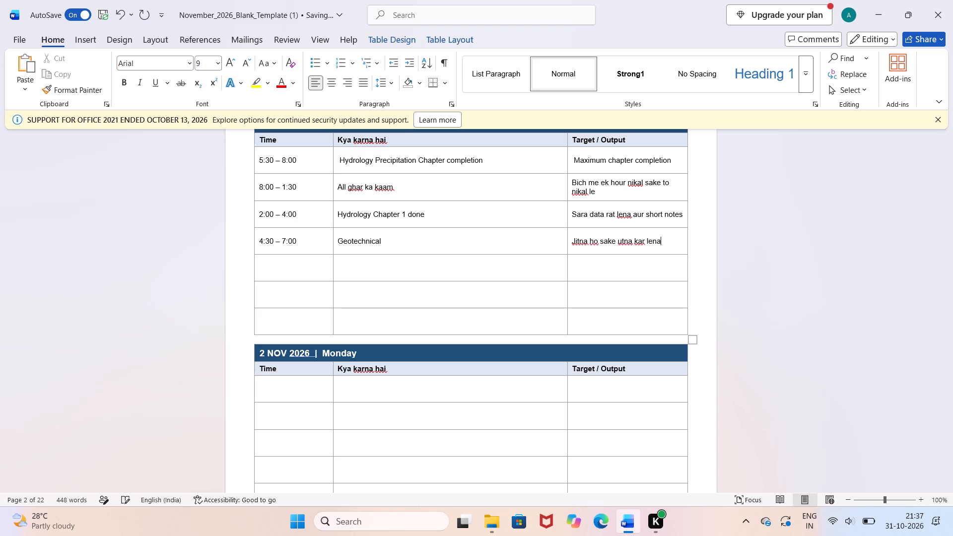
# Enter the time 7:00 – 10:00 in the fifth row of the 1 November table.
pyautogui.click(295, 271)
pyautogui.press('7')
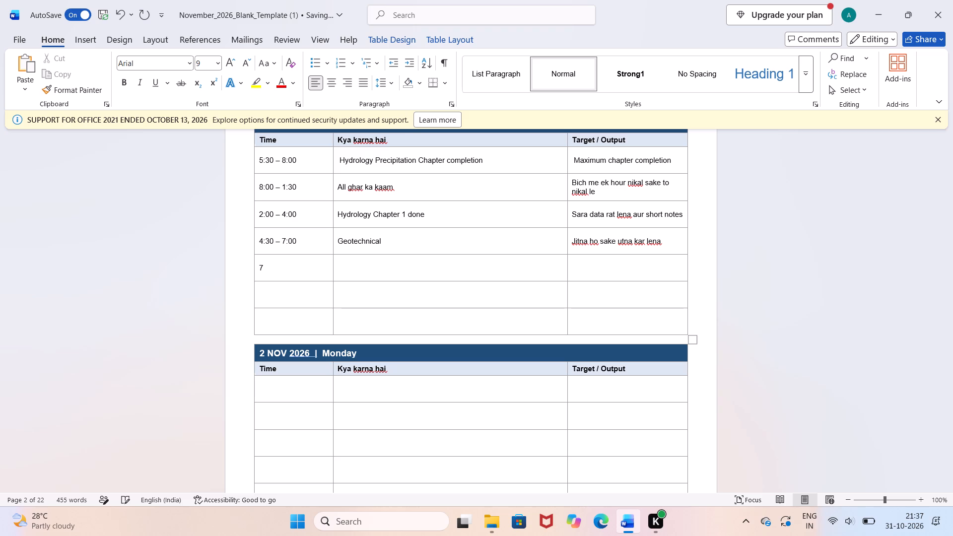
pyautogui.hotkey('shift', ':')
pyautogui.write('00 -')
pyautogui.press('space')
pyautogui.write('100')
pyautogui.press('BackSpace')
pyautogui.write(':00')
# Enter "Hydrology Last Lap" as the activity for the 7:00 – 10:00 row on 1 November.
pyautogui.click(368, 272)
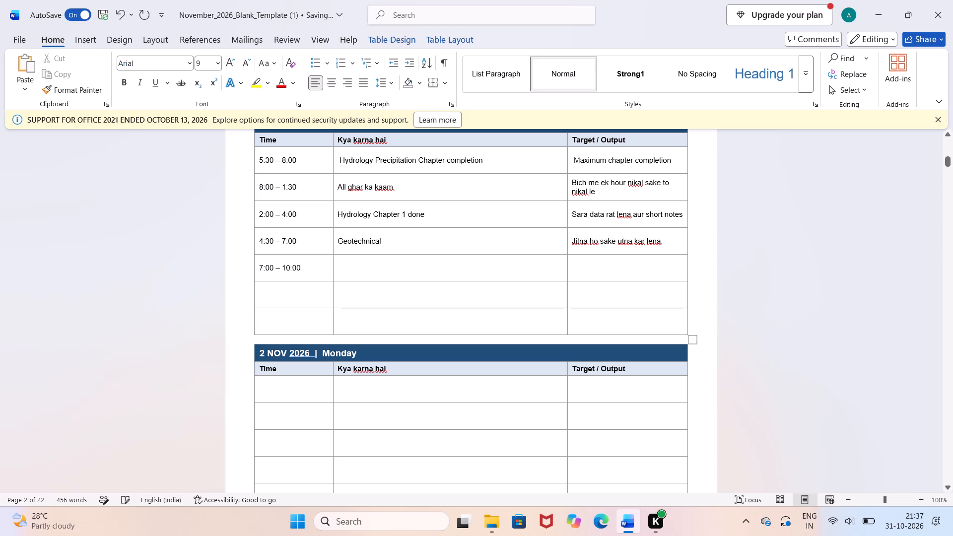
pyautogui.press('space')
pyautogui.write('Hydrology Lastr la')
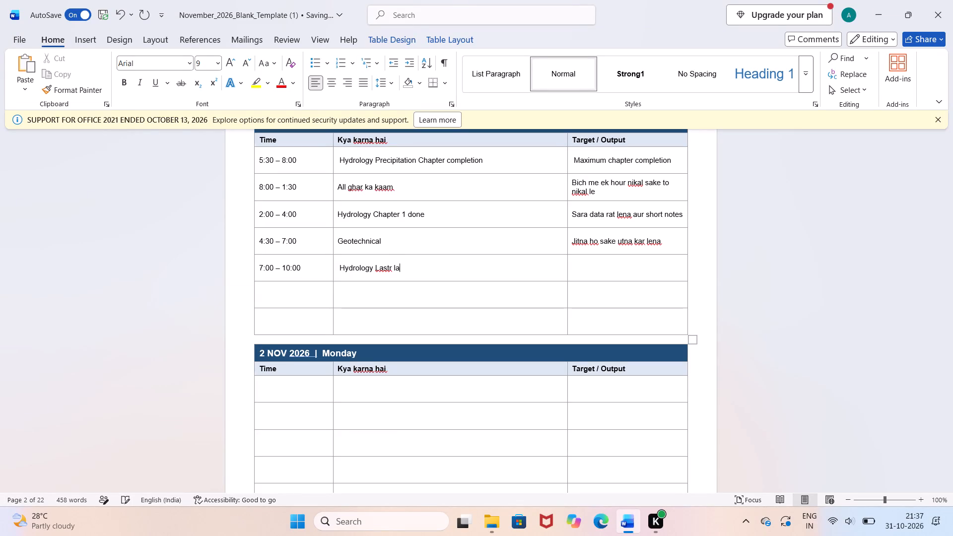
pyautogui.press('BackSpace')
pyautogui.press('BackSpace')
pyautogui.press('BackSpace')
pyautogui.press('BackSpace')
pyautogui.press('space')
pyautogui.write('Lap')
pyautogui.press('space')
# Enter "Sab bacha hua chij complete and memorize" as the target for the Hydrology Last Lap row.
pyautogui.click(613, 273)
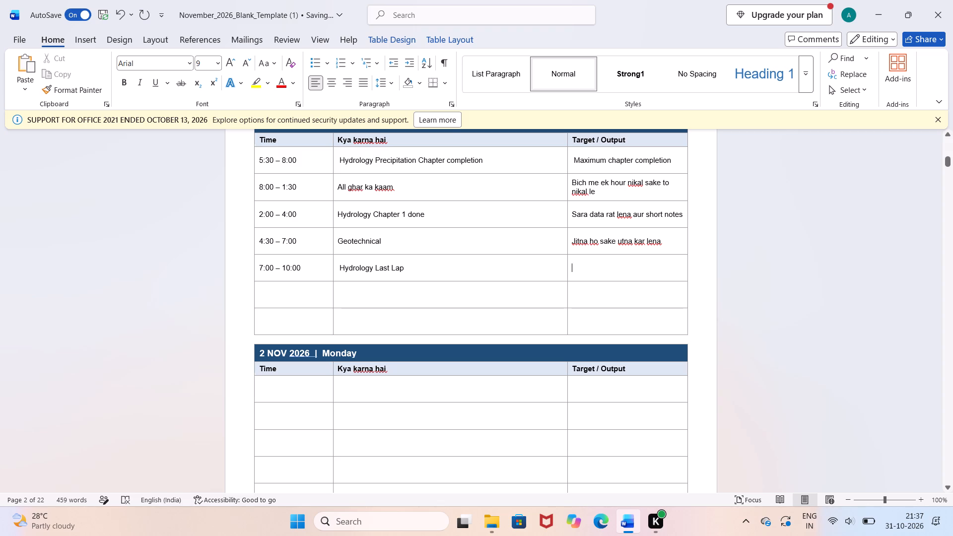
pyautogui.write('Sab bacha hua chij complete and mer')
pyautogui.press('BackSpace')
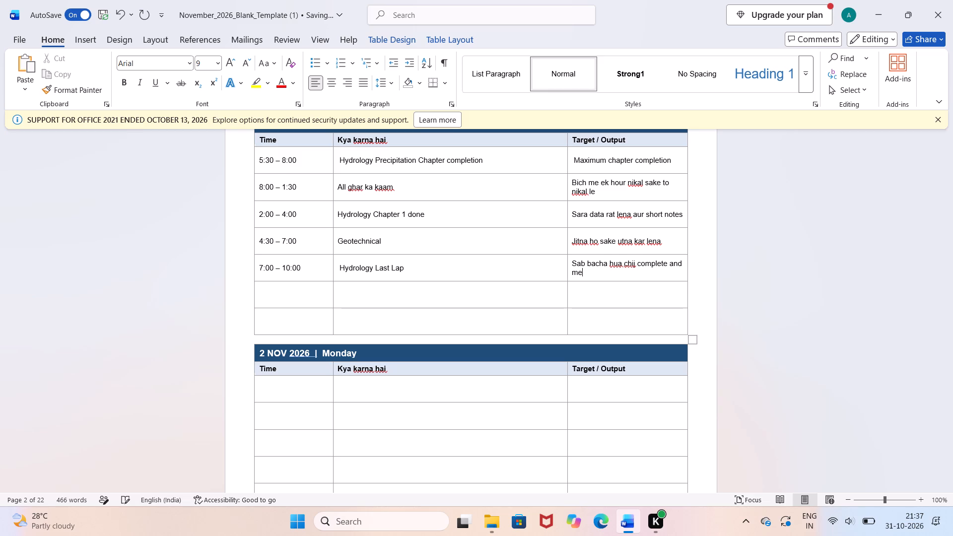
pyautogui.write('mori')
pyautogui.write('ze')
# Enter the time 5:30 – 7:00 in the first row of the 2 November table.
pyautogui.scroll(-2, 656, 301)
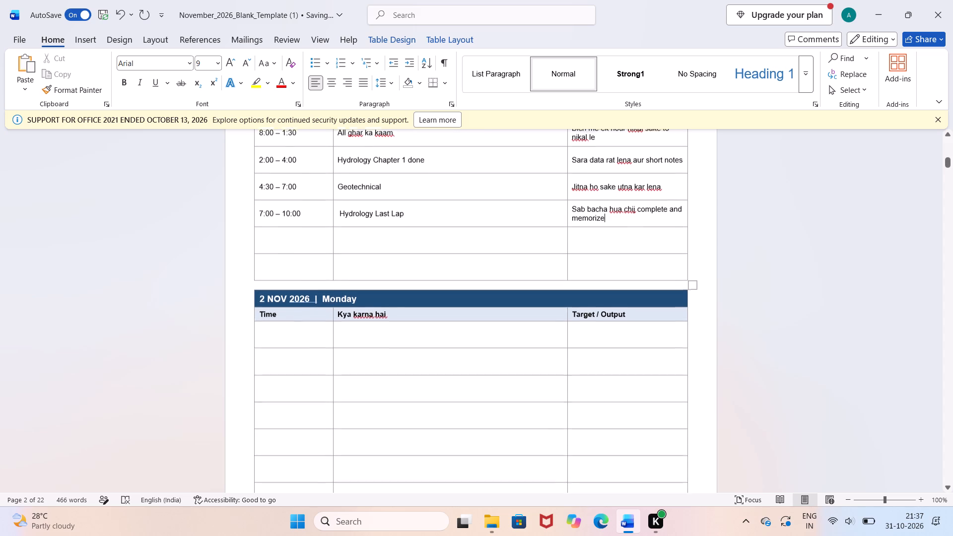
pyautogui.scroll(-2, 656, 301)
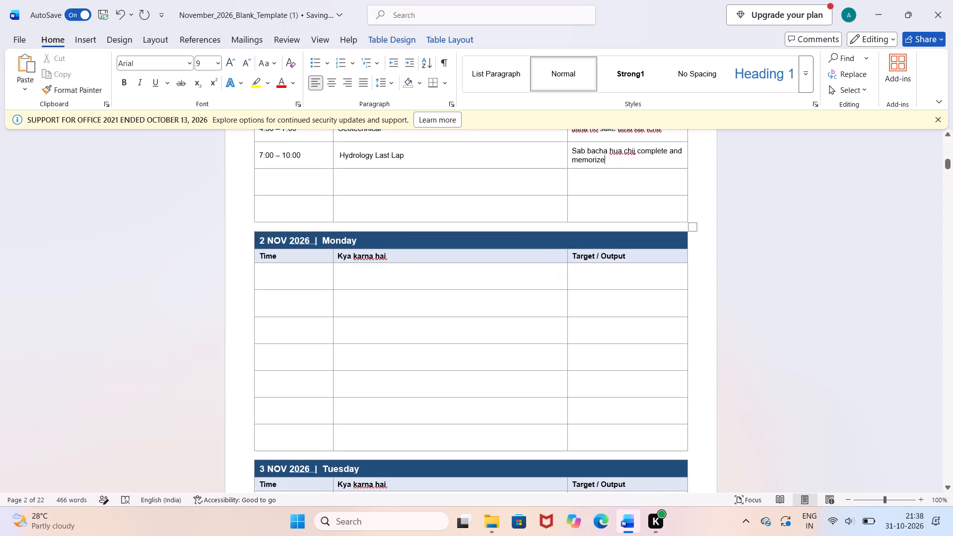
pyautogui.scroll(-1, 656, 301)
pyautogui.scroll(1, 656, 301)
pyautogui.rightClick(656, 301)
pyautogui.scroll(-1, 656, 301)
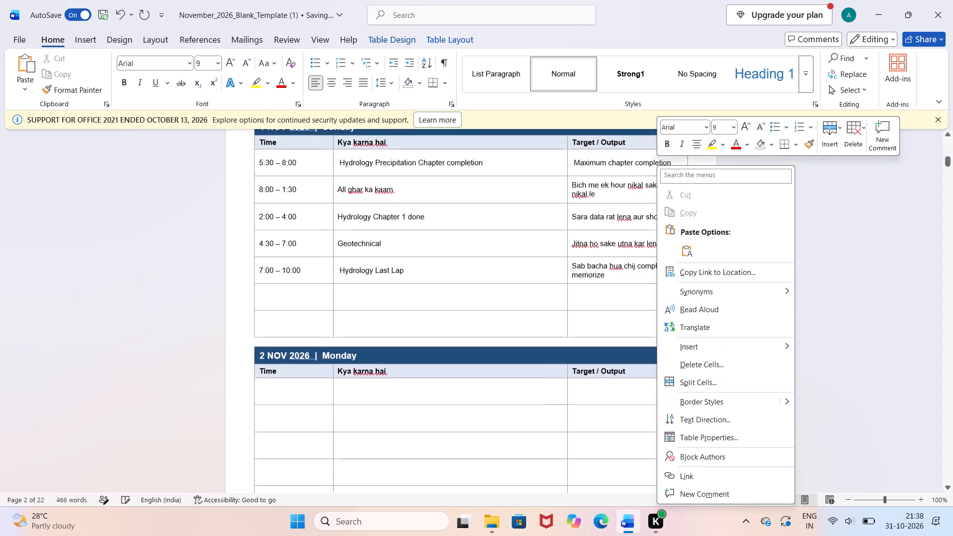
pyautogui.scroll(-1, 656, 301)
pyautogui.click(287, 328)
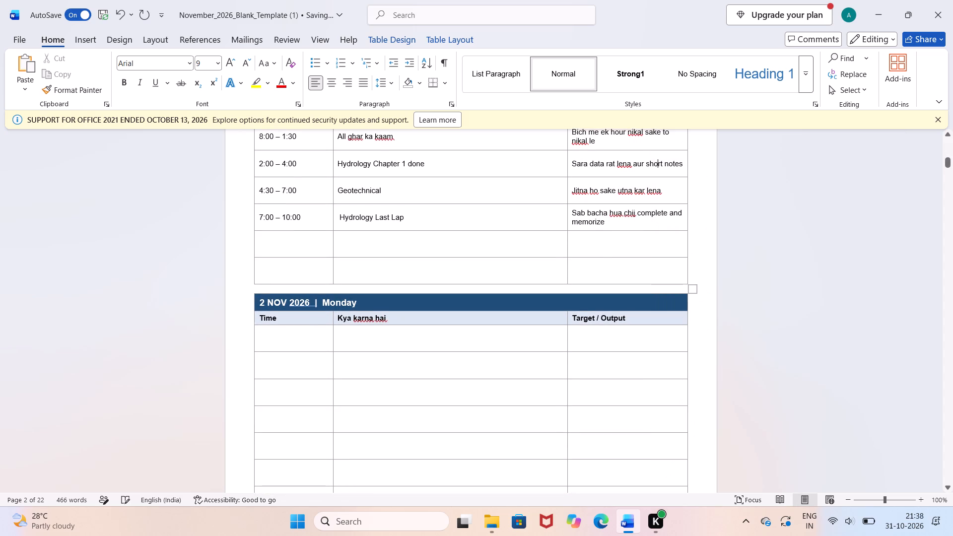
pyautogui.click(277, 331)
pyautogui.press('5')
pyautogui.hotkey('shift', ':')
pyautogui.write('30')
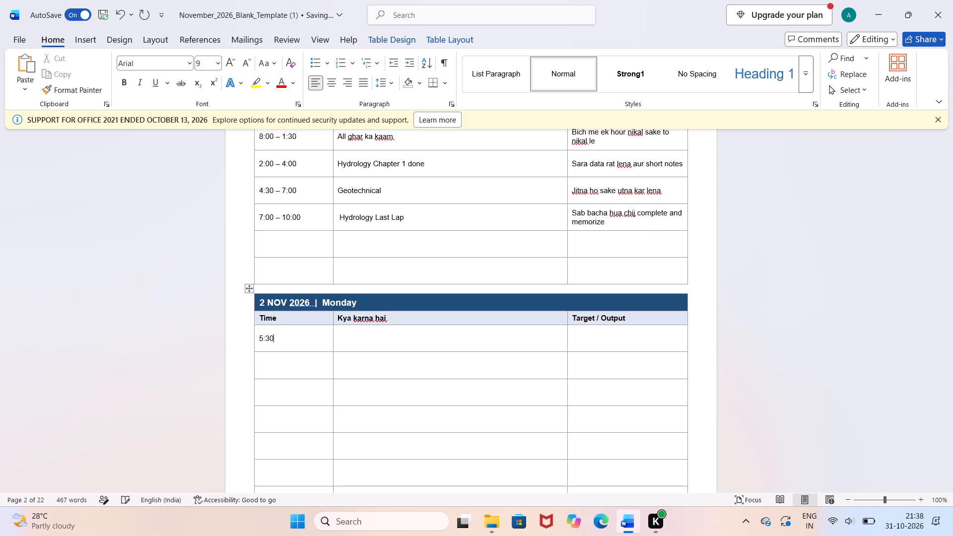
pyautogui.press('space')
pyautogui.write('- 7')
pyautogui.write(':00')
pyautogui.press('space')
pyautogui.press('Return')
pyautogui.hscroll(2, 277, 331)
pyautogui.scroll(1, 369, 331)
pyautogui.press('BackSpace')
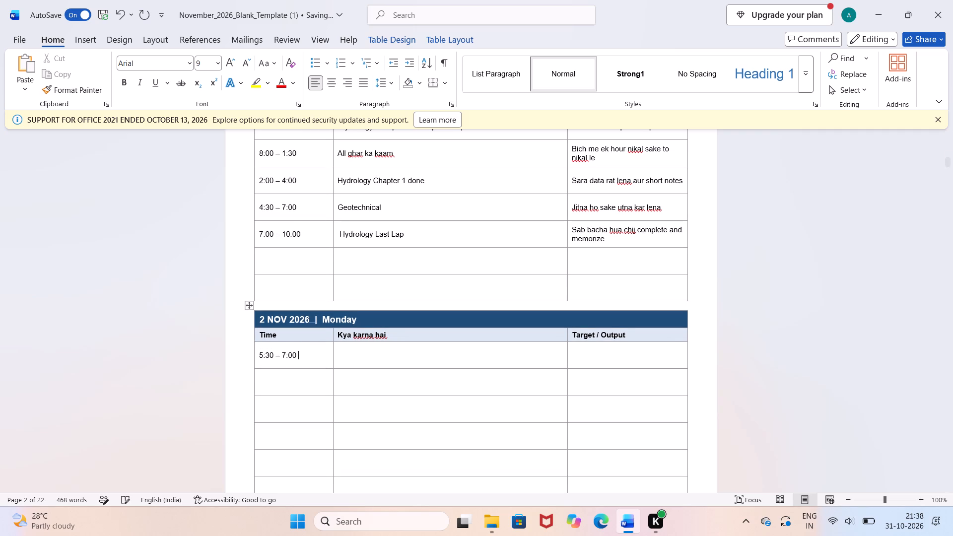
# Enter "Hydrology revision" as the activity for the 5:30 – 7:00 row on 2 November.
pyautogui.click(396, 331)
pyautogui.click(397, 351)
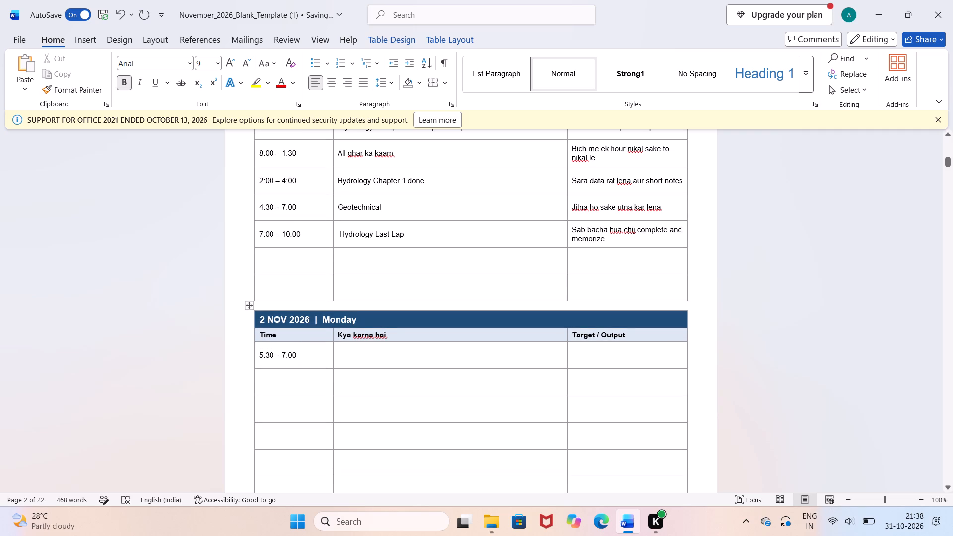
pyautogui.click(397, 351)
pyautogui.write('Hydrology revision')
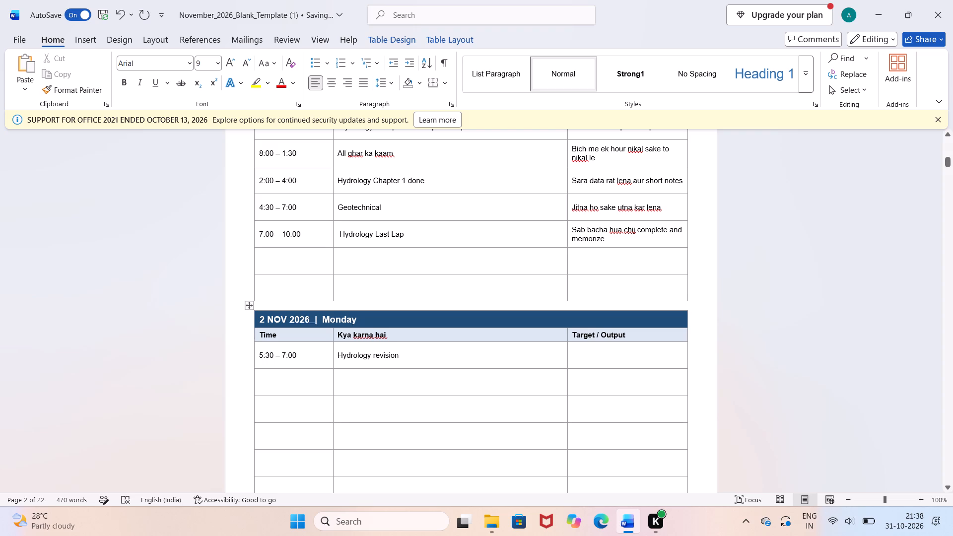
# Save the November plan document.
pyautogui.click(729, 376)
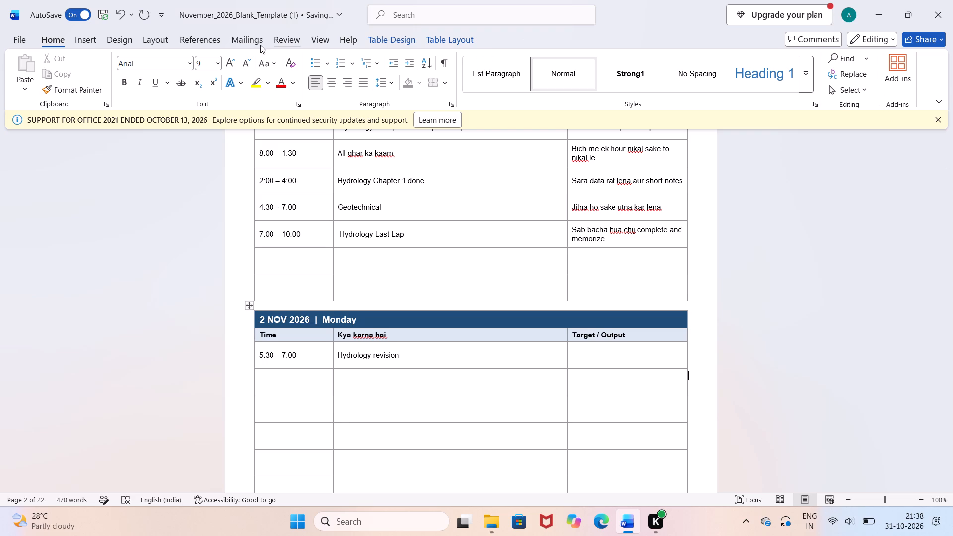
pyautogui.click(105, 13)
pyautogui.hscroll(2, 242, 13)
# Close the November plan document and dismiss the Microsoft account details dialog.
pyautogui.click(952, 0)
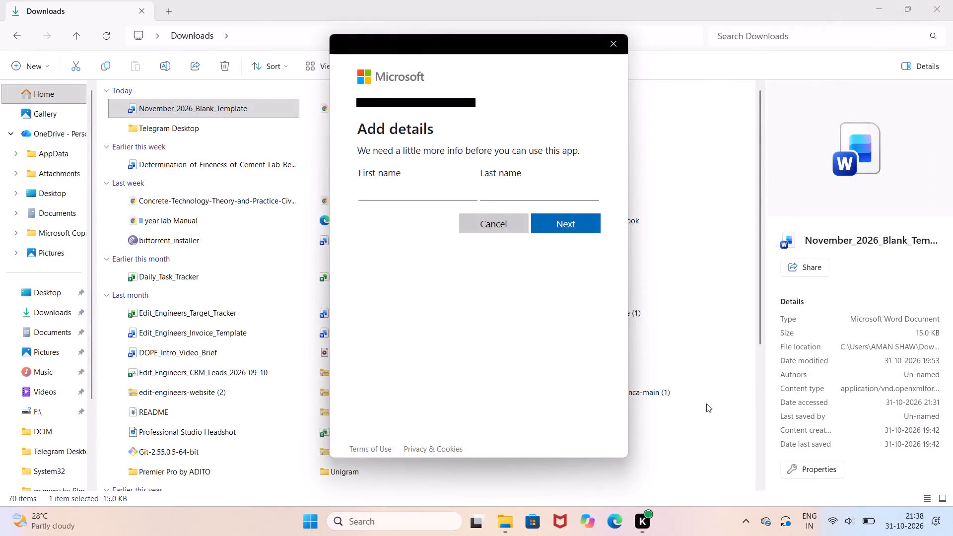
pyautogui.click(610, 47)
# Open November_2026_Blank_Template from the Downloads folder, check whether its calendar holds the entries, and close it.
pyautogui.hscroll(-1, 339, 144)
pyautogui.doubleClick(226, 111)
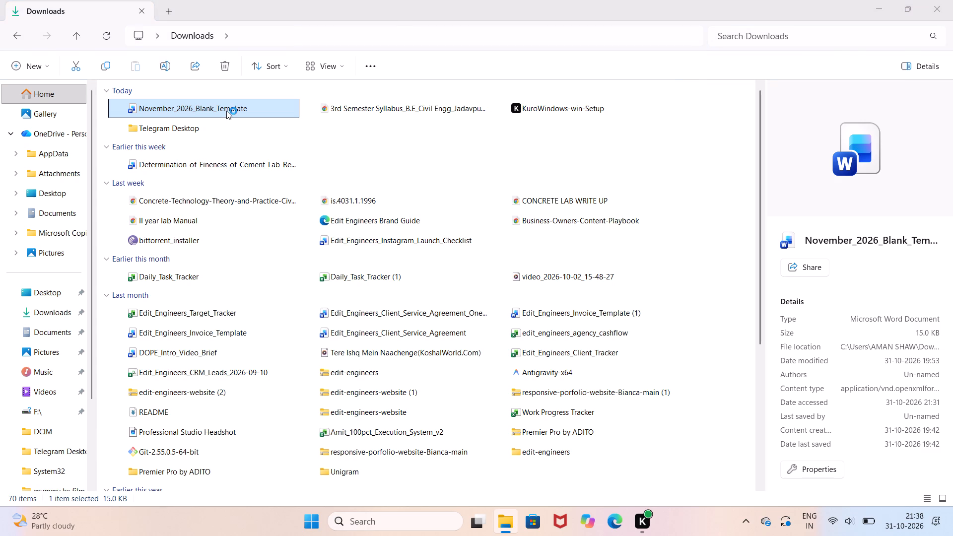
pyautogui.scroll(-3, 425, 255)
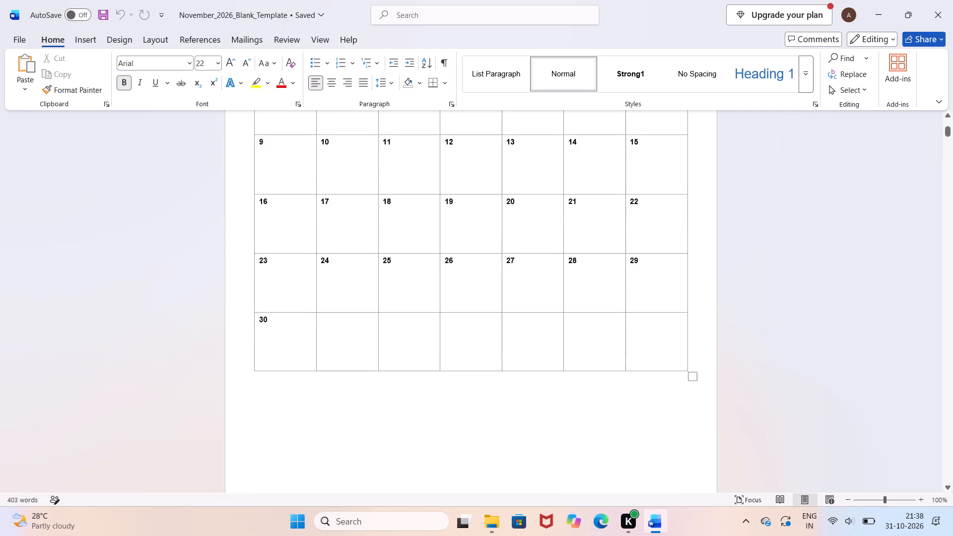
pyautogui.scroll(-3, 425, 255)
pyautogui.scroll(6, 425, 255)
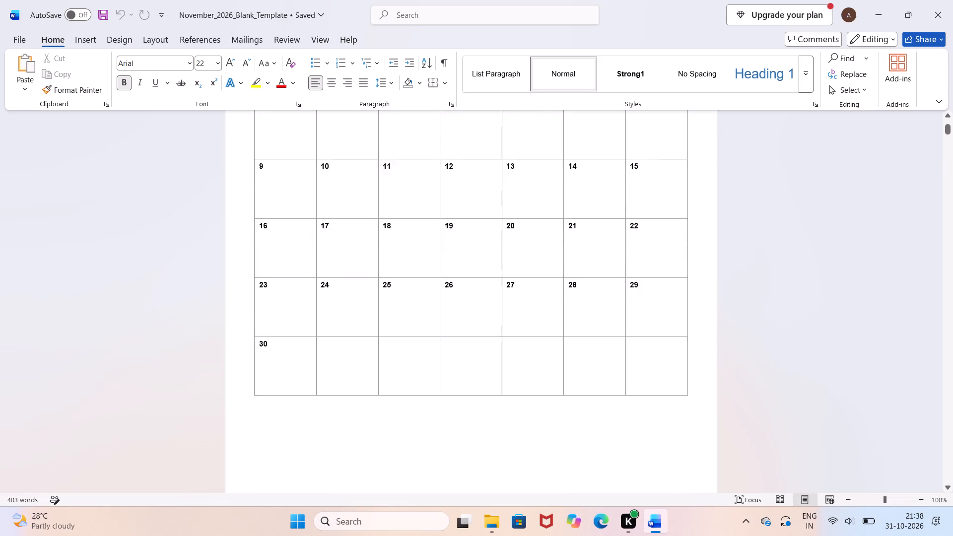
pyautogui.scroll(5, 425, 255)
pyautogui.click(952, 0)
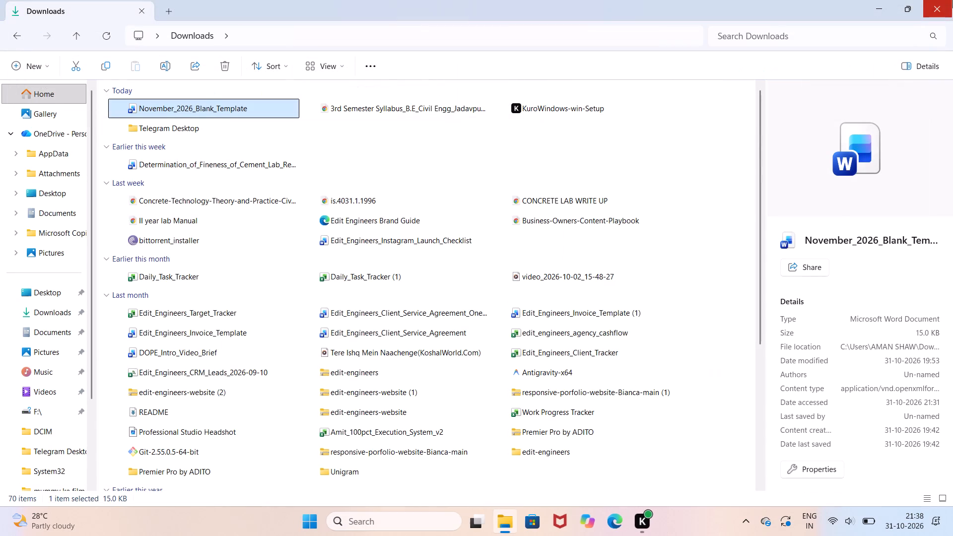
# Go to File Explorer's Home page and look through the recent files for the saved November plan.
pyautogui.scroll(4, 737, 228)
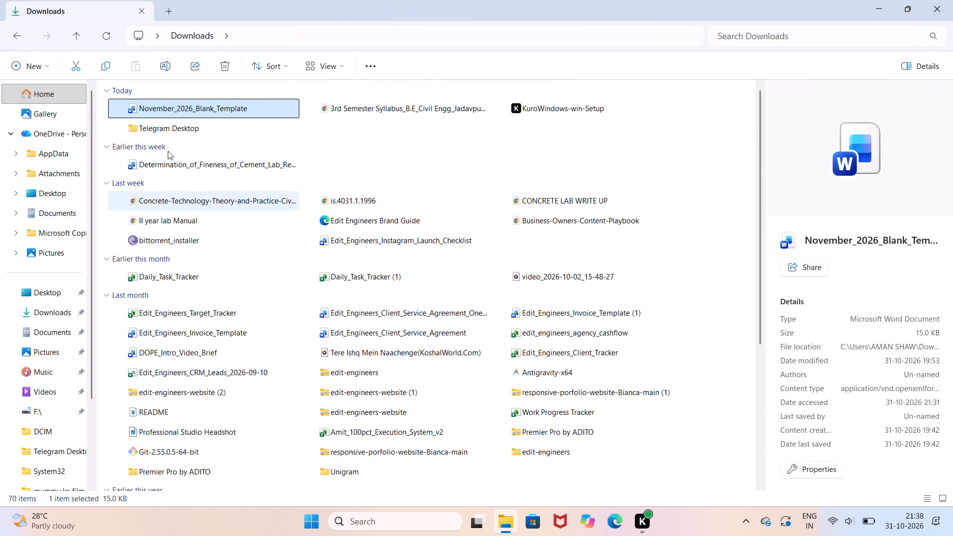
pyautogui.hscroll(-1, 83, 138)
pyautogui.doubleClick(39, 100)
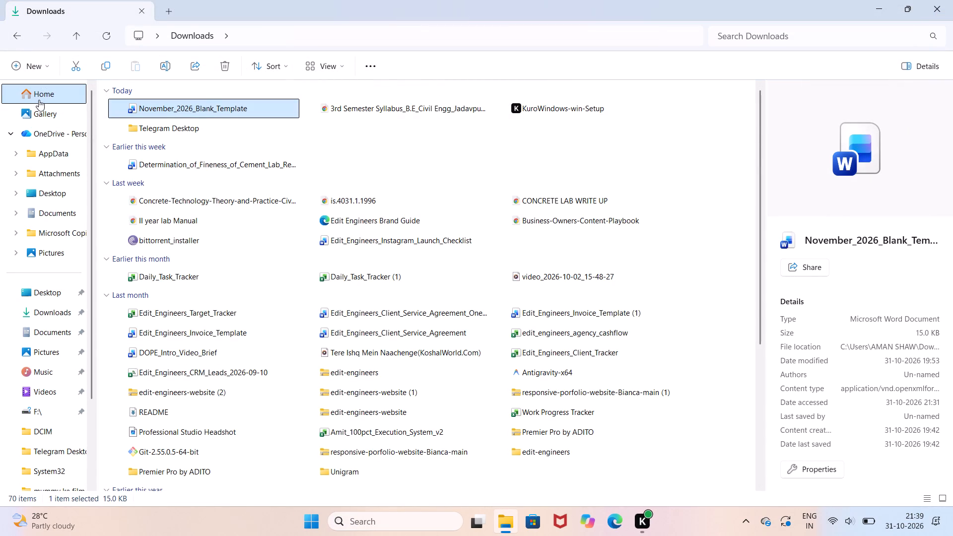
pyautogui.hscroll(4, 48, 102)
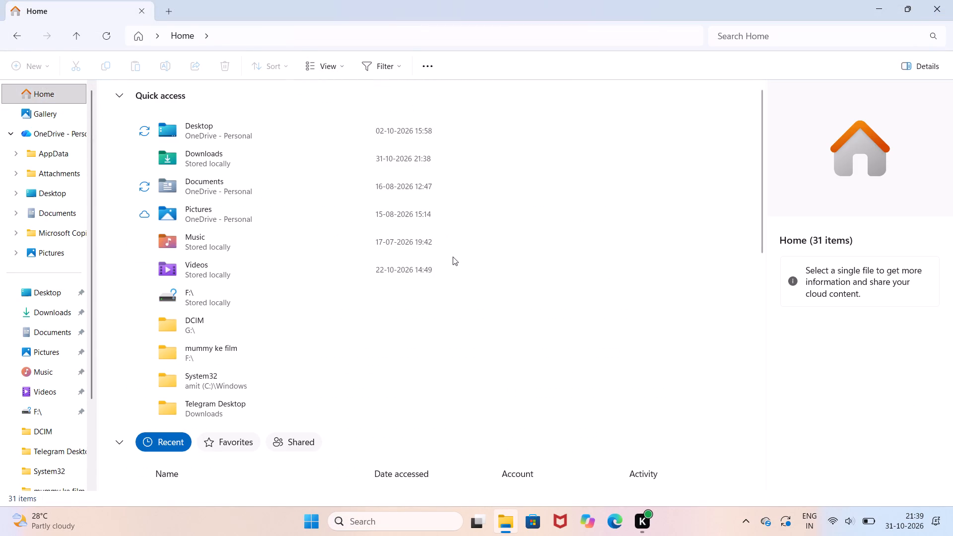
pyautogui.scroll(-1, 453, 257)
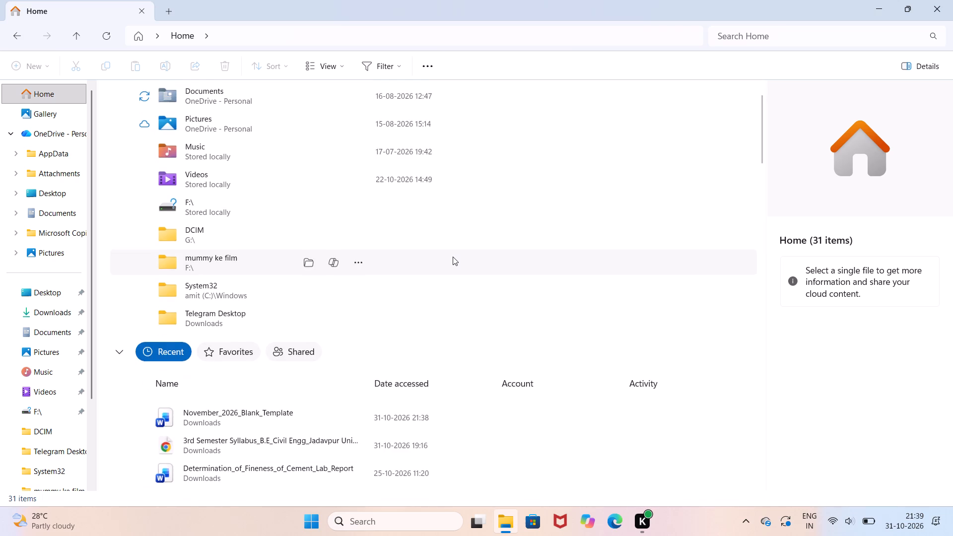
pyautogui.scroll(-1, 453, 257)
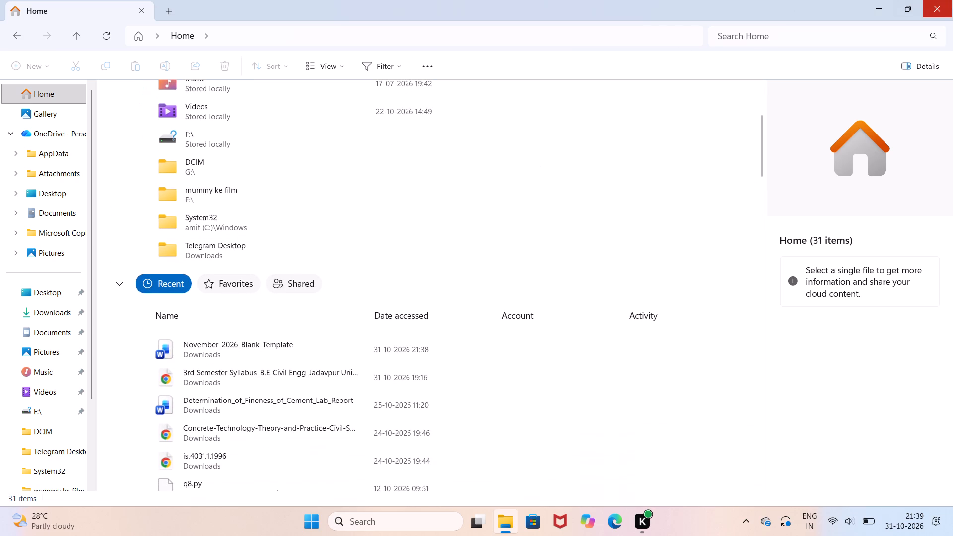
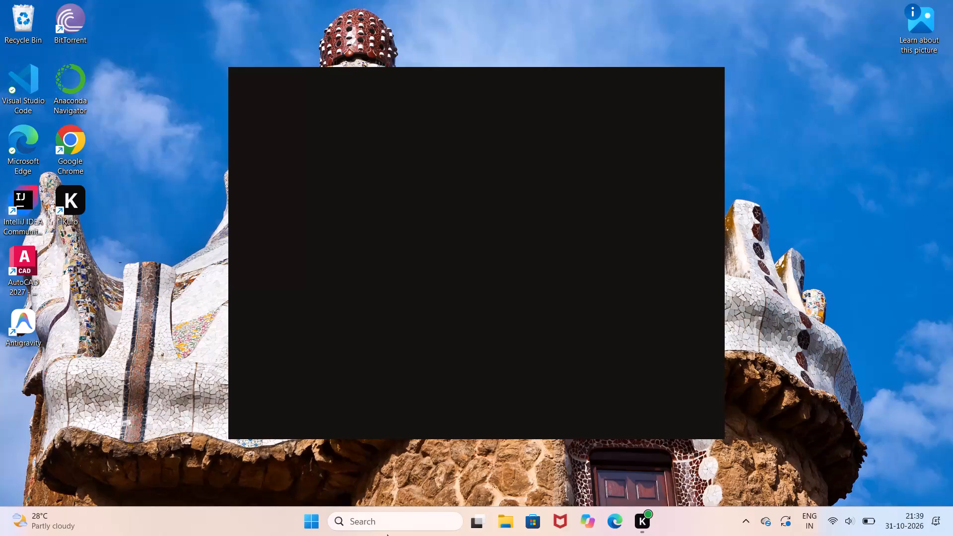
# Search the computer for "ms word" and launch Word.
pyautogui.click(392, 518)
pyautogui.write('ms word')
pyautogui.press('Return')
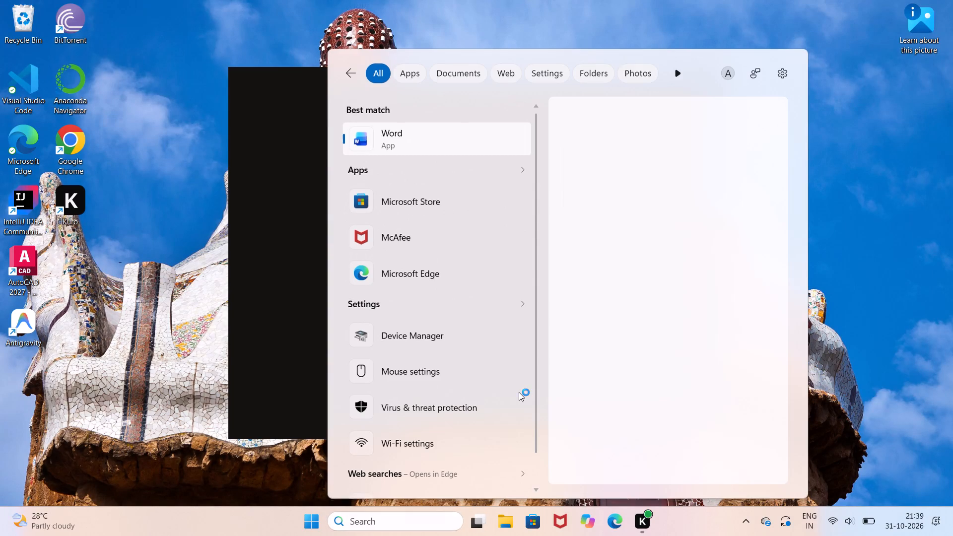
pyautogui.hscroll(2, 534, 403)
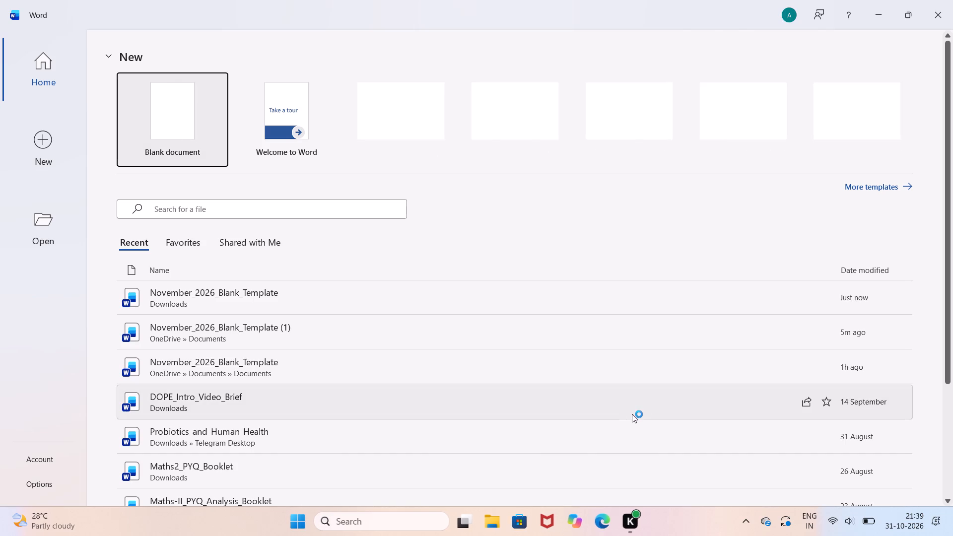
# Open the recent November_2026_Blank_Template from the Downloads folder and check whether its calendar holds the entries.
pyautogui.doubleClick(370, 299)
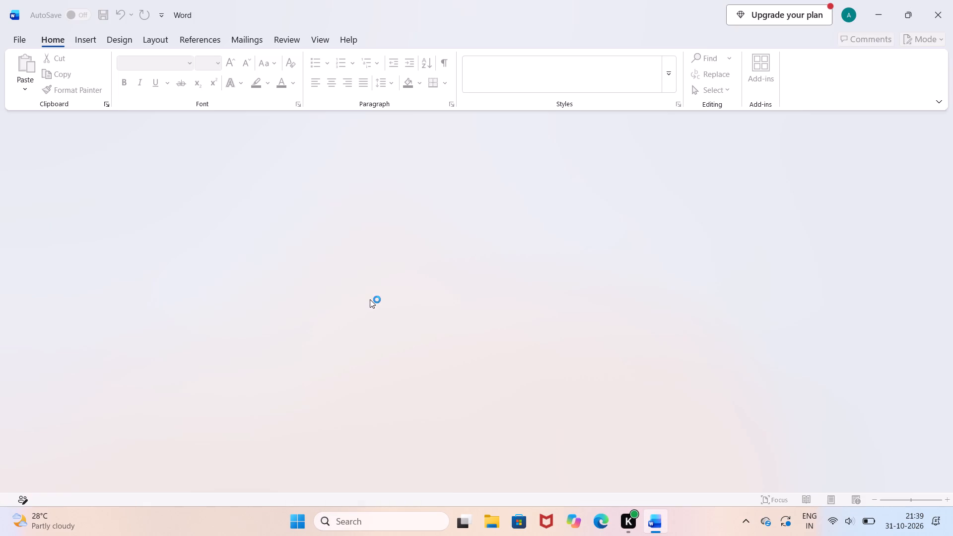
pyautogui.scroll(-1, 446, 276)
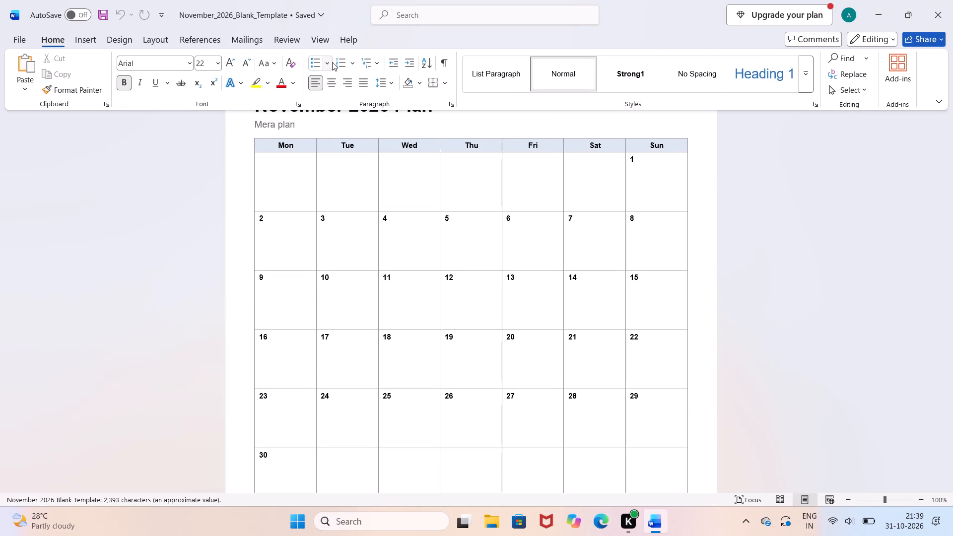
# Open the recent November_2026_Blank_Template (1) from OneDrive Documents and check its calendar and daily schedules for the entries.
pyautogui.click(18, 41)
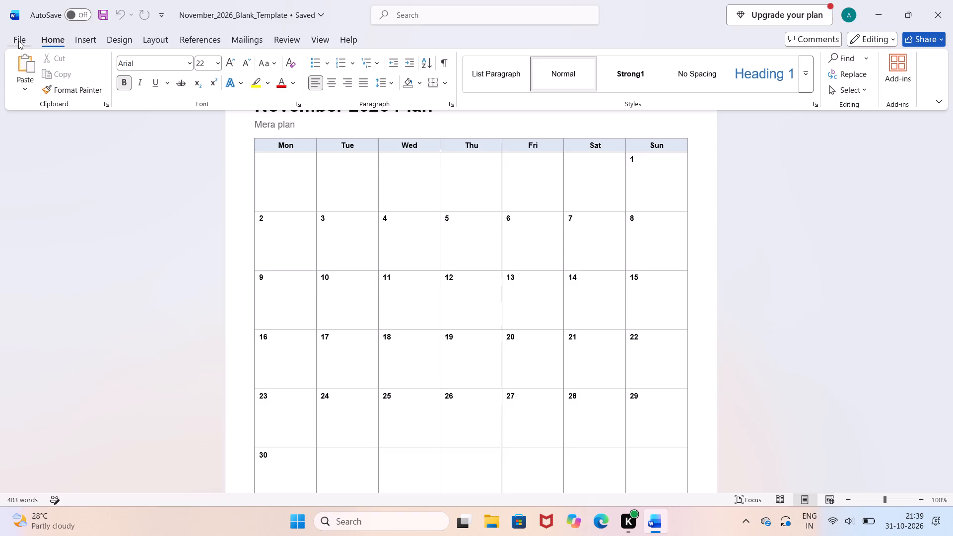
pyautogui.scroll(1, 191, 182)
pyautogui.doubleClick(218, 319)
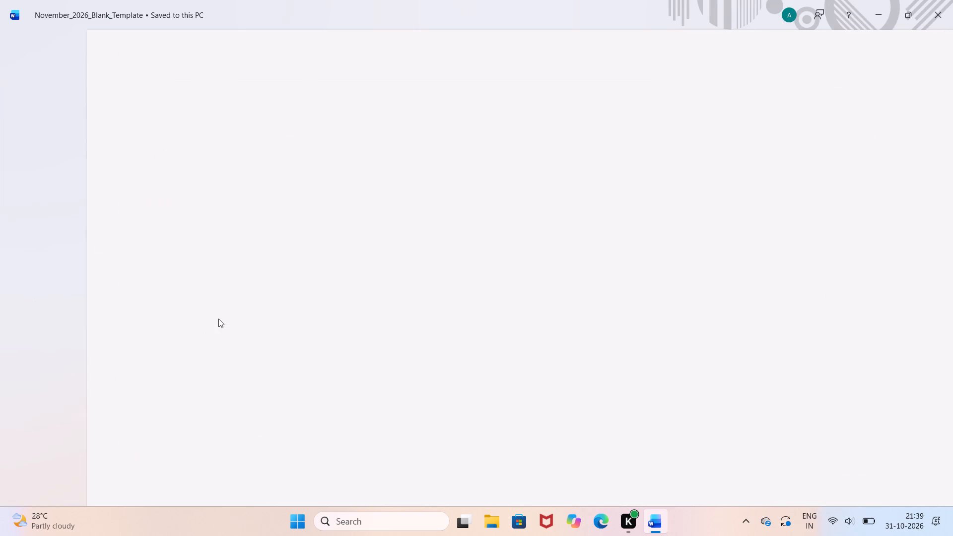
pyautogui.hscroll(-1, 183, 249)
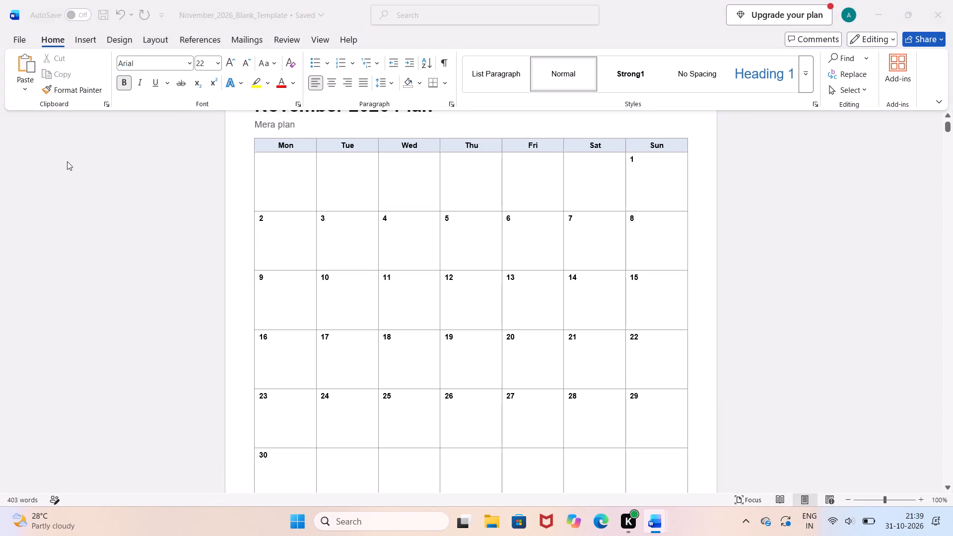
pyautogui.scroll(-2, 337, 277)
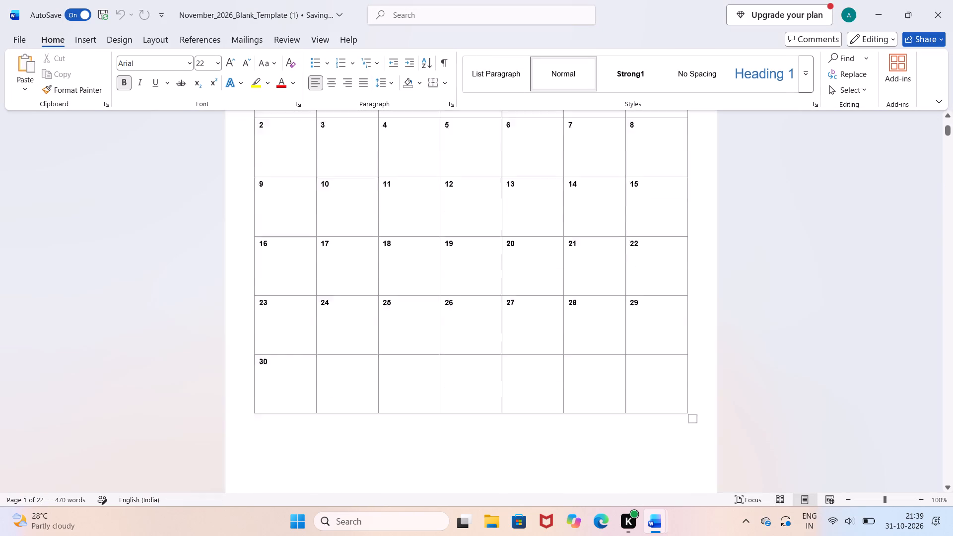
pyautogui.scroll(-6, 337, 277)
pyautogui.scroll(1, 337, 277)
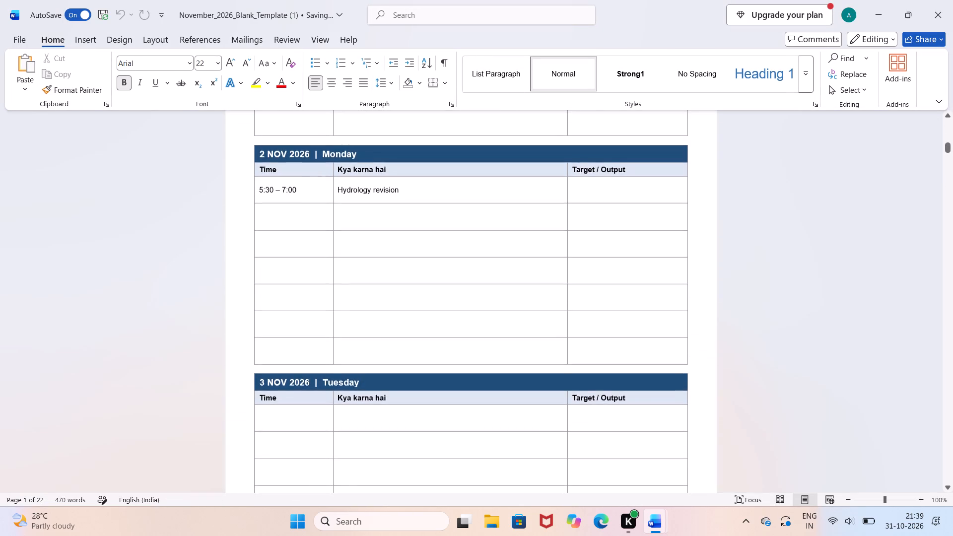
pyautogui.scroll(2, 337, 277)
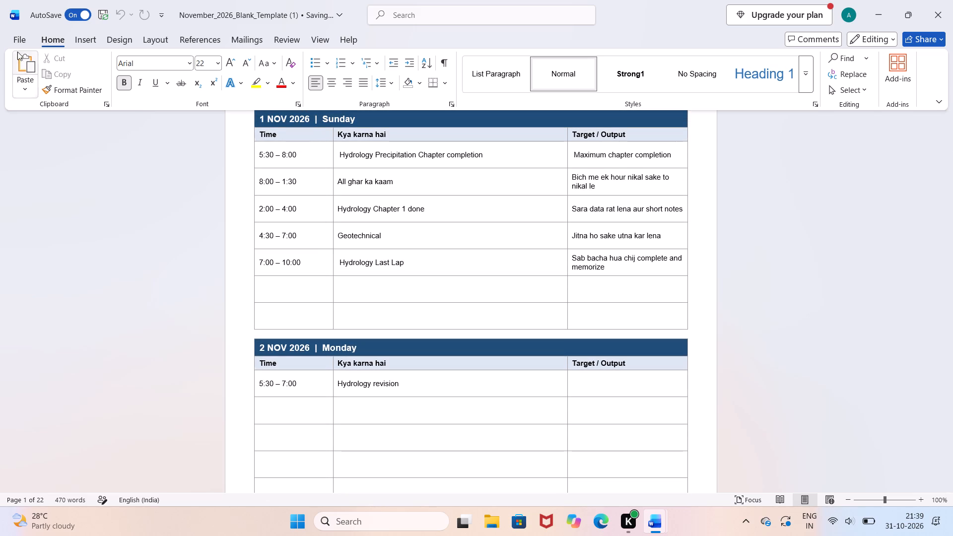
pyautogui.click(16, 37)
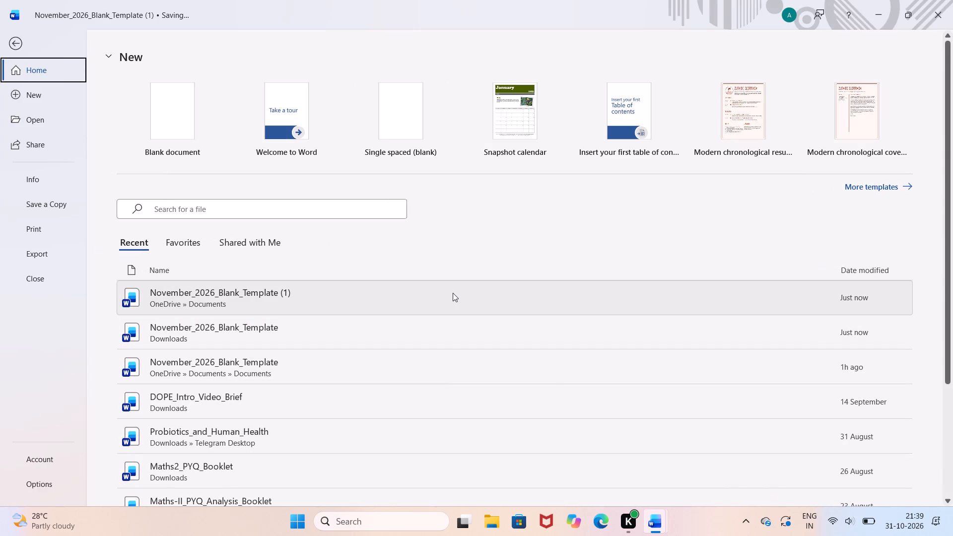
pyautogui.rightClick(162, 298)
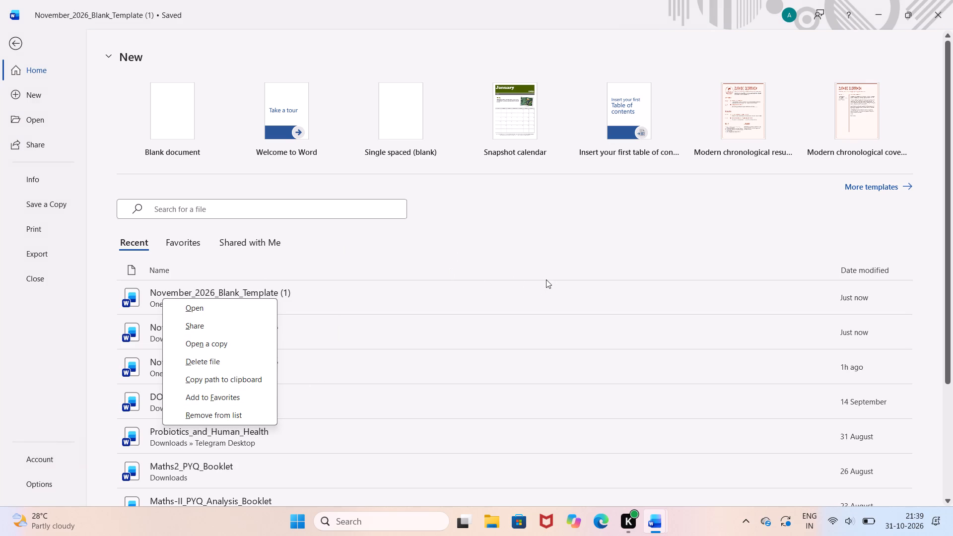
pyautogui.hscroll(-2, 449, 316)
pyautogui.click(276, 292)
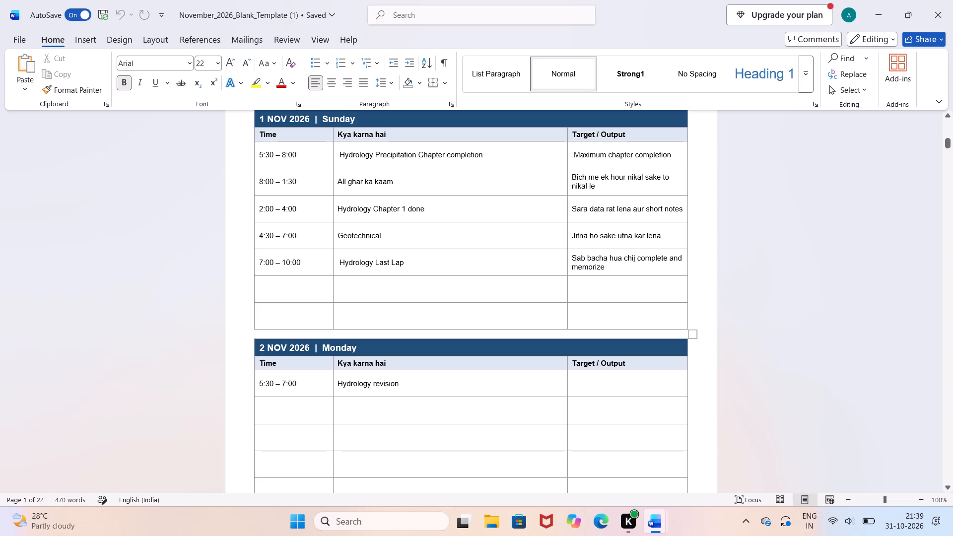
# Rename the open OneDrive document as November Plan.
pyautogui.click(275, 17)
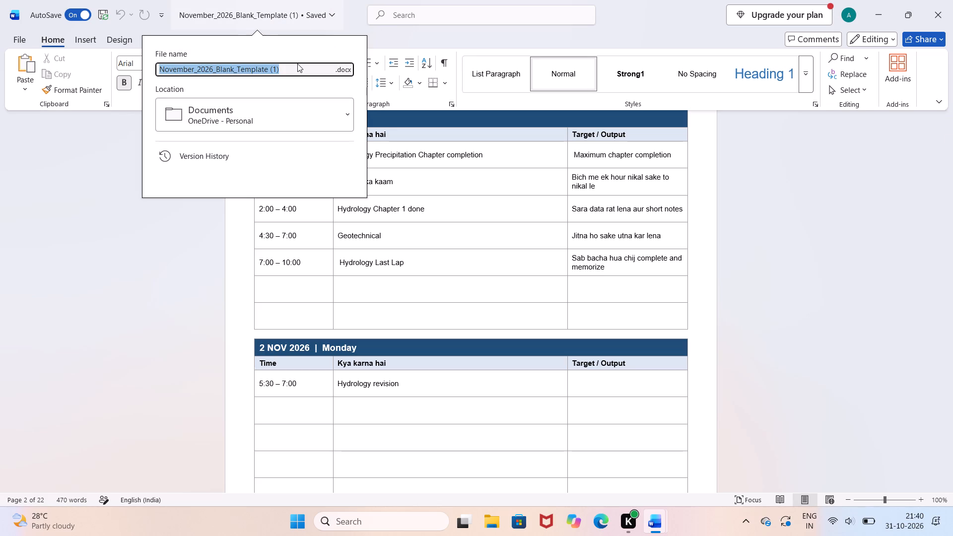
pyautogui.press('BackSpace')
pyautogui.write('November Plan')
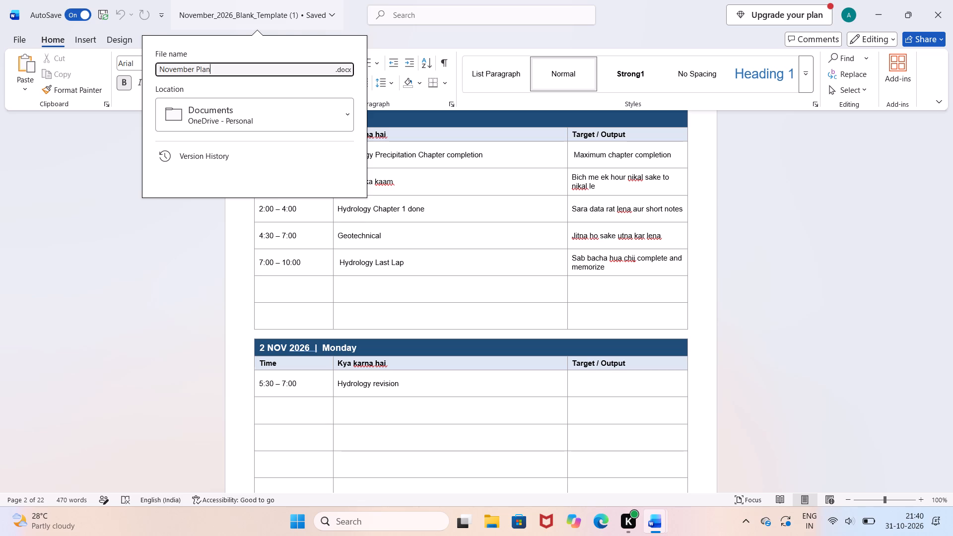
pyautogui.press('Return')
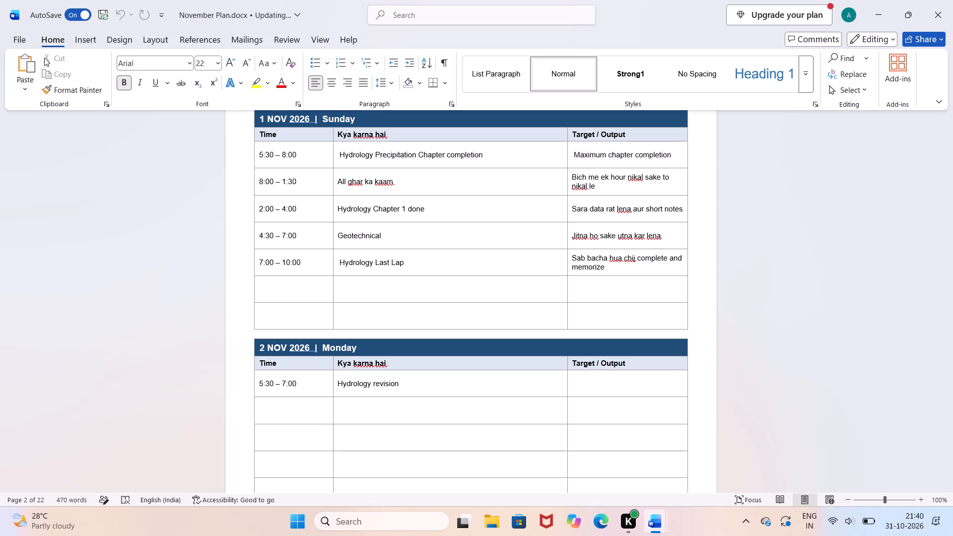
# Look for the renamed plan among the recent documents and open the November_2026_Blank_Template (1) entry from OneDrive Documents.
pyautogui.click(21, 43)
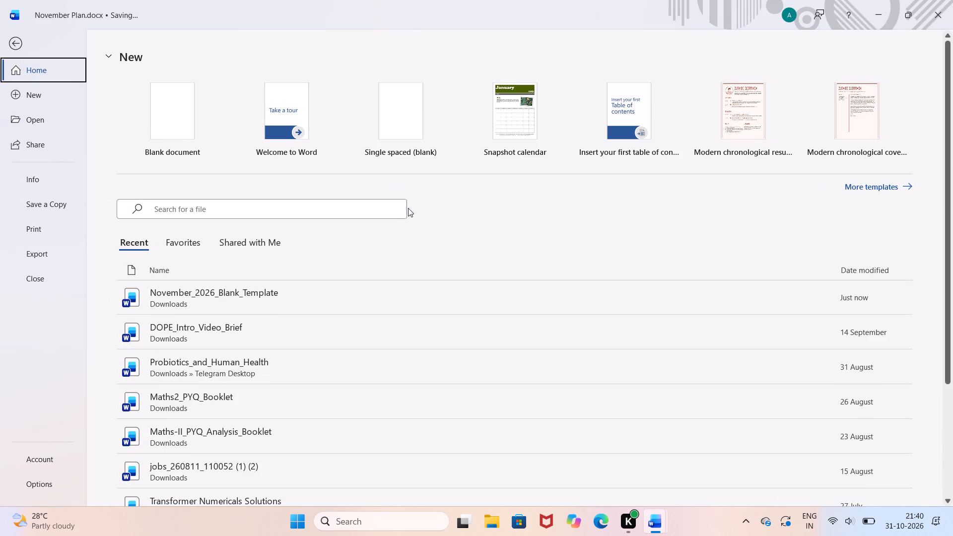
pyautogui.scroll(1, 441, 356)
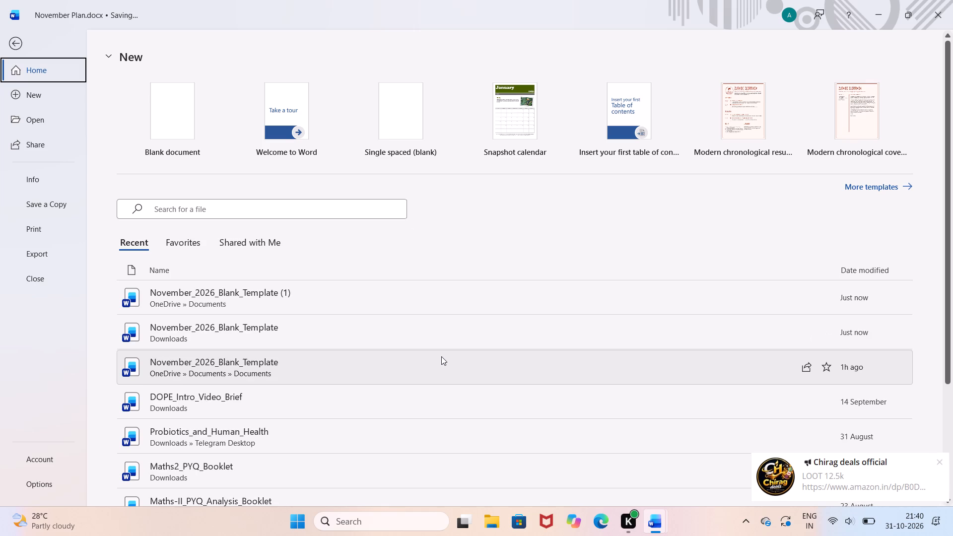
pyautogui.click(451, 292)
pyautogui.scroll(3, 451, 292)
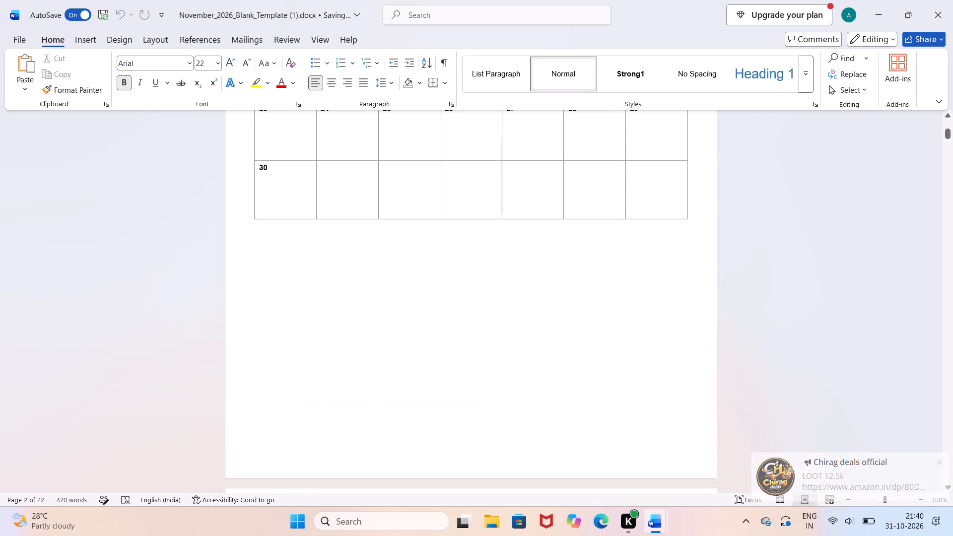
pyautogui.scroll(1, 456, 337)
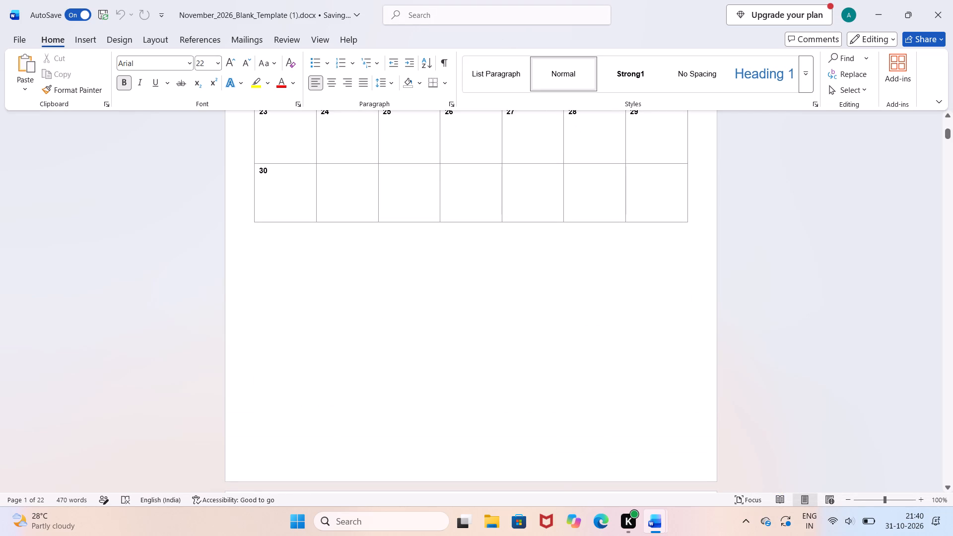
pyautogui.scroll(-3, 642, 350)
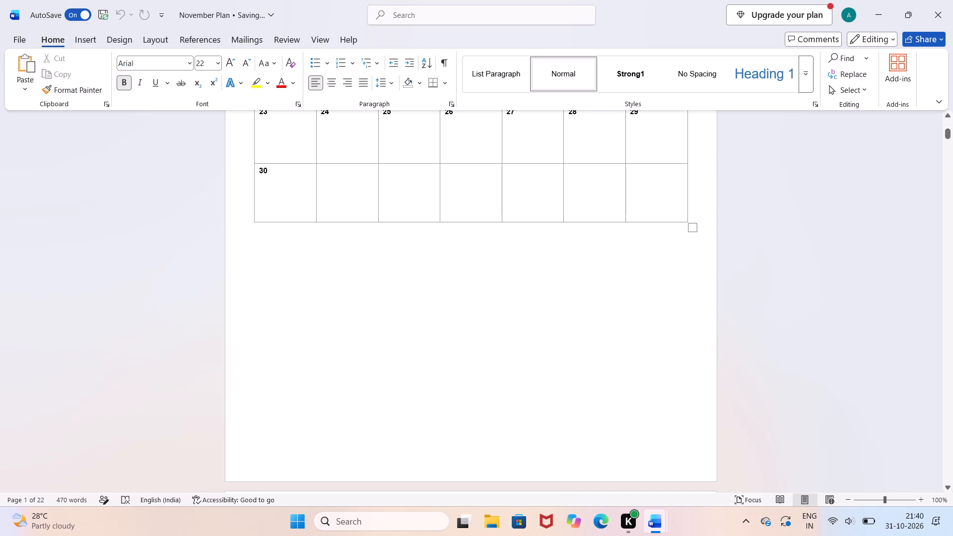
pyautogui.scroll(4, 536, 186)
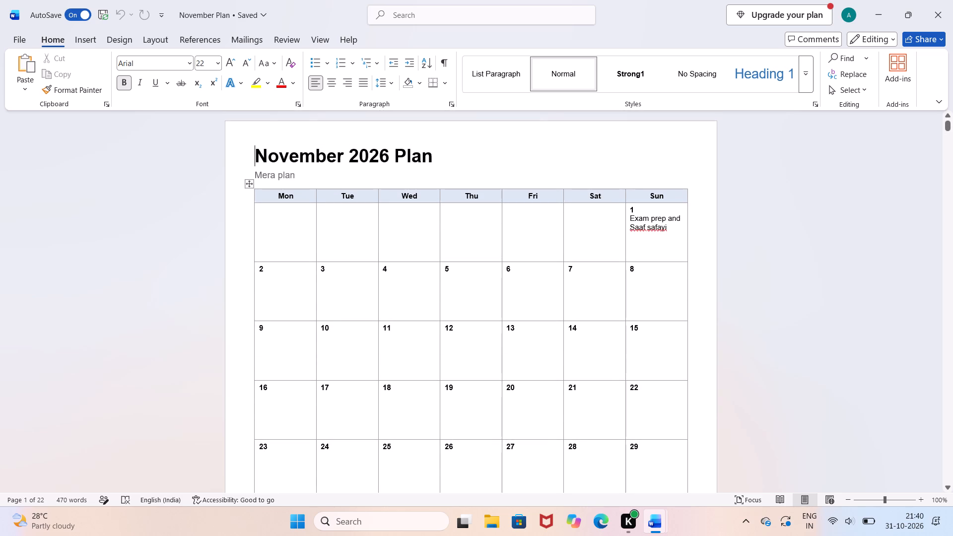
pyautogui.scroll(-1, 404, 376)
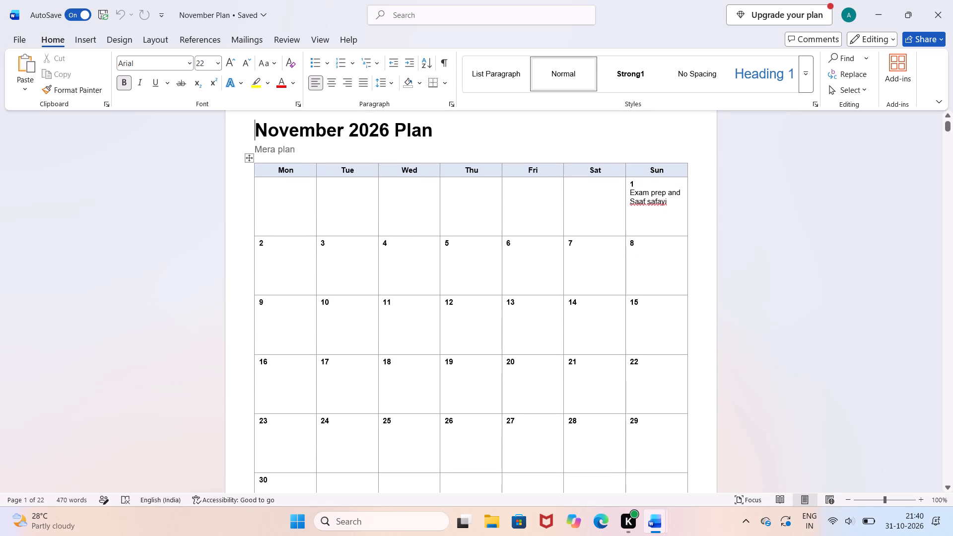
pyautogui.scroll(-5, 404, 376)
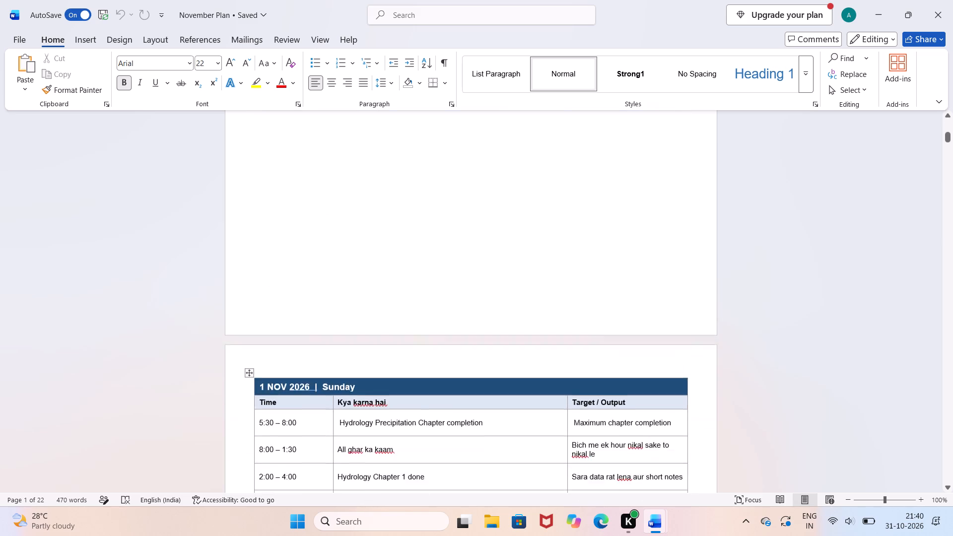
pyautogui.scroll(-2, 404, 376)
pyautogui.scroll(3, 404, 376)
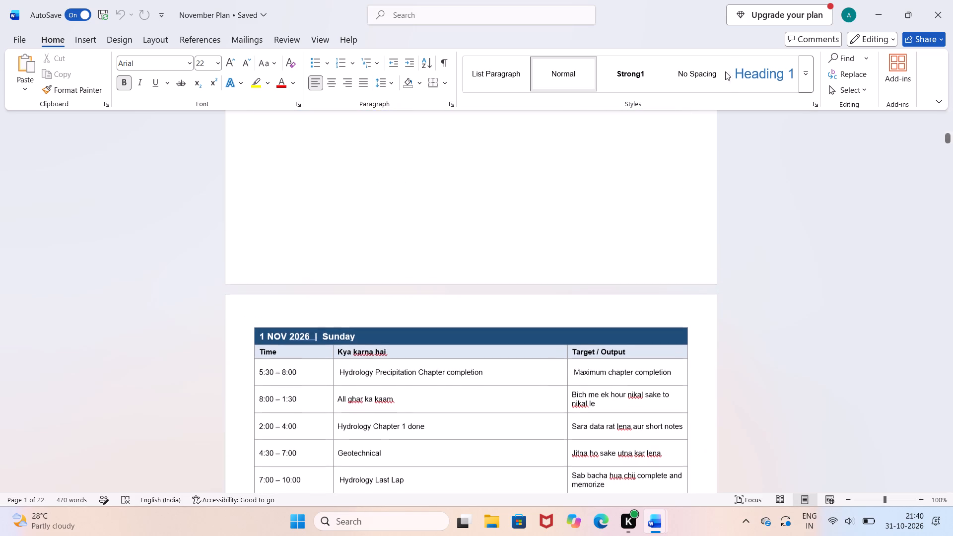
pyautogui.click(952, 0)
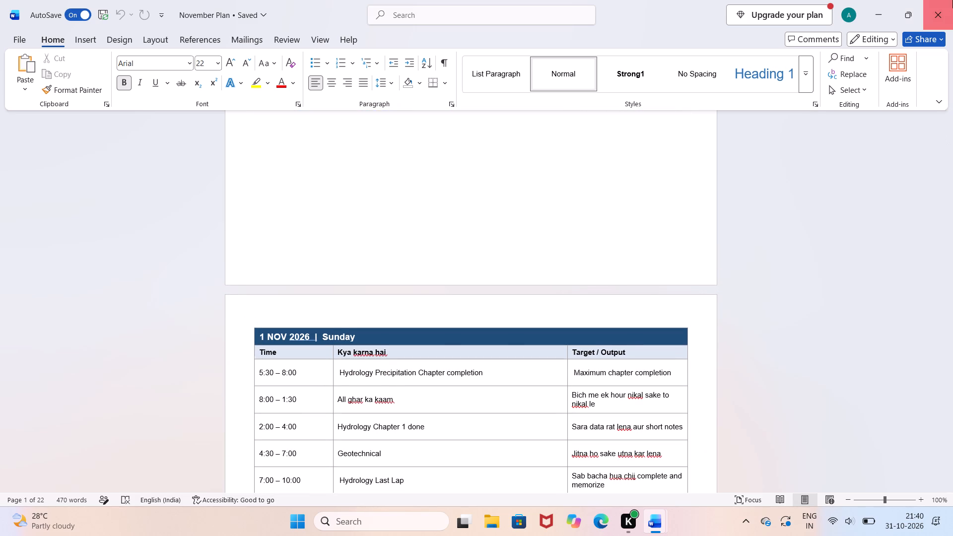
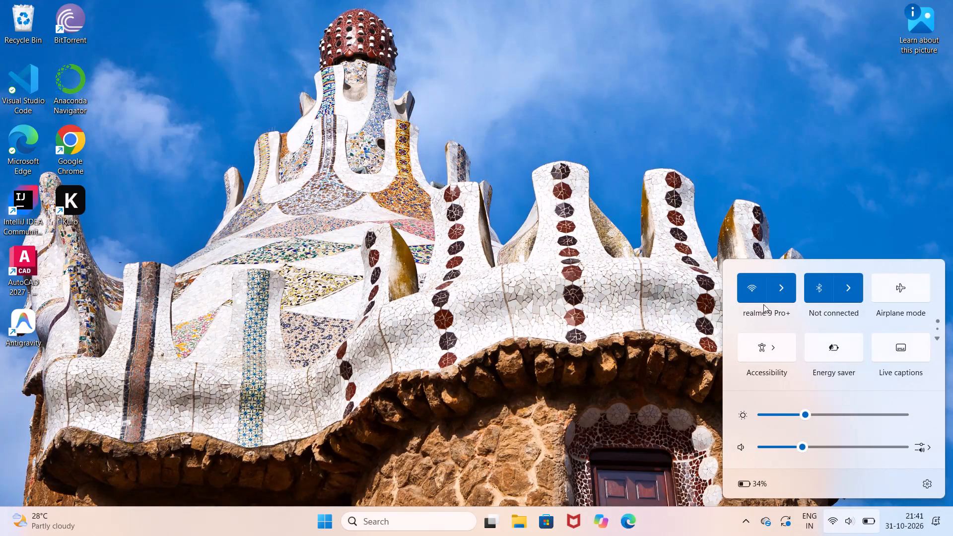
# Turn off Wi-Fi and Bluetooth on the computer.
pyautogui.click(746, 296)
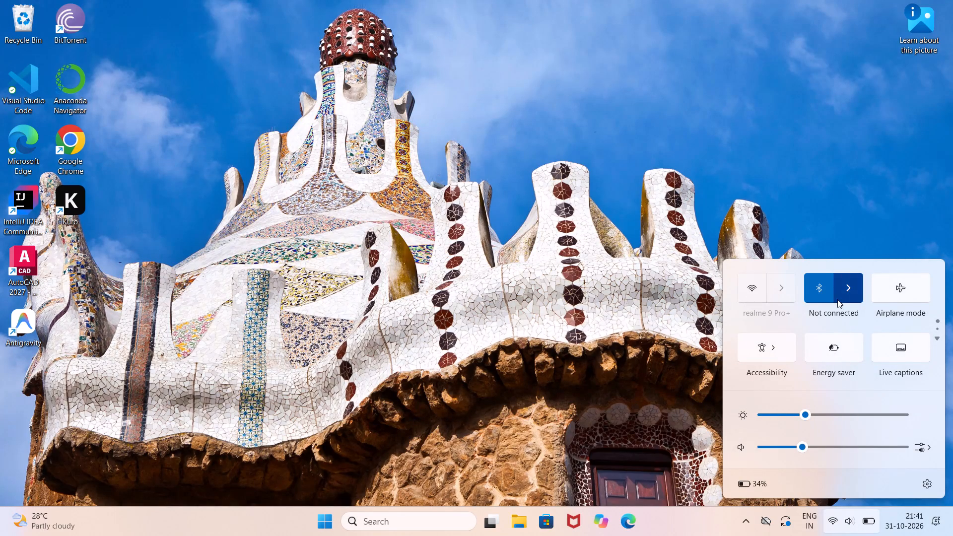
pyautogui.click(825, 296)
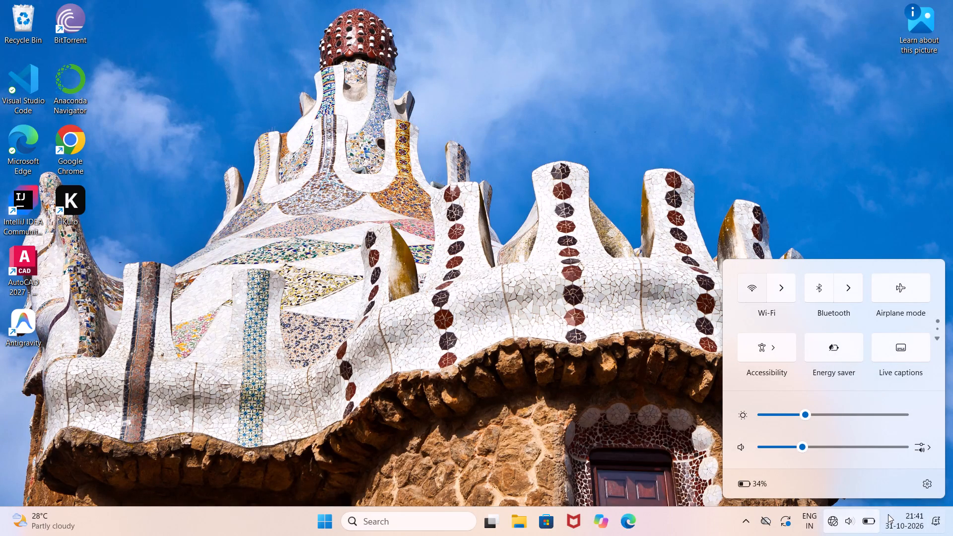
# Refresh the desktop twice.
pyautogui.rightClick(447, 223)
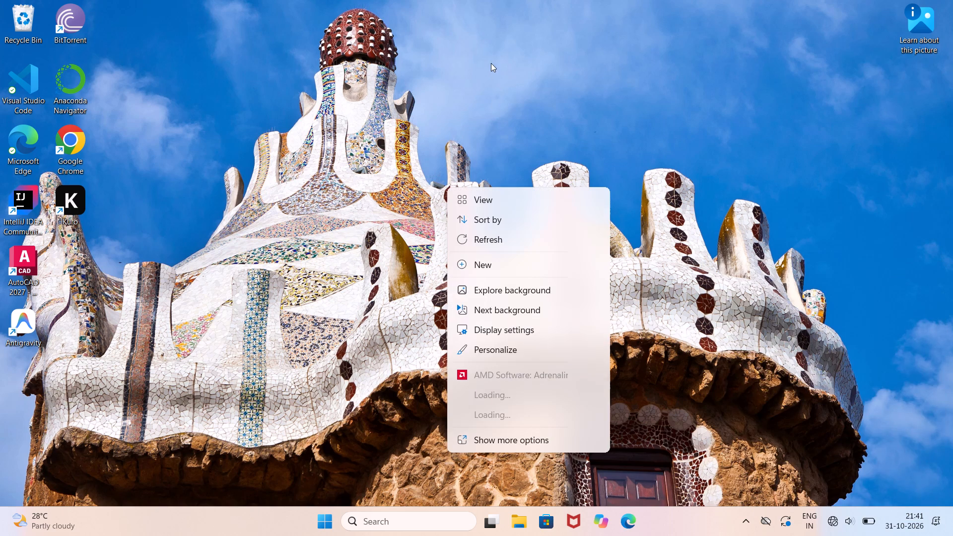
pyautogui.click(518, 242)
pyautogui.hscroll(1, 518, 242)
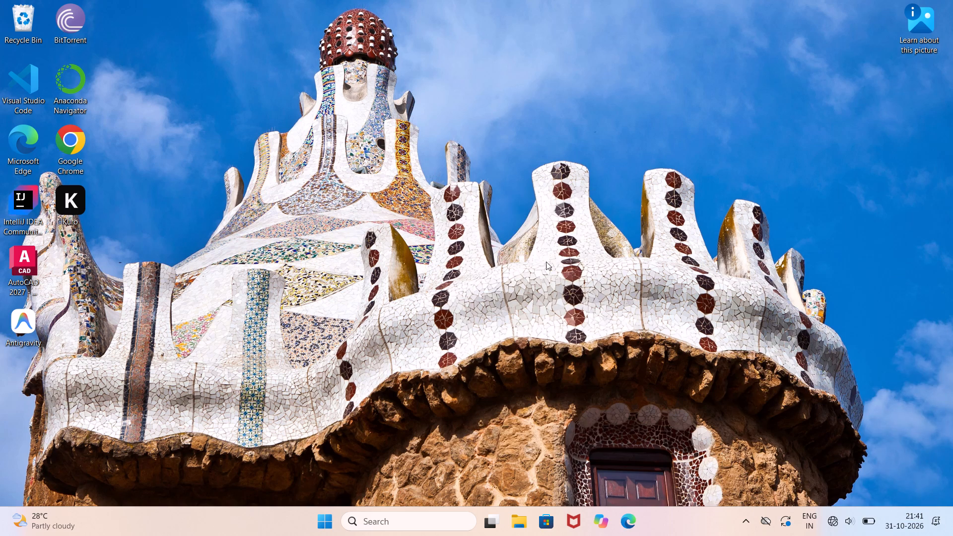
pyautogui.rightClick(531, 22)
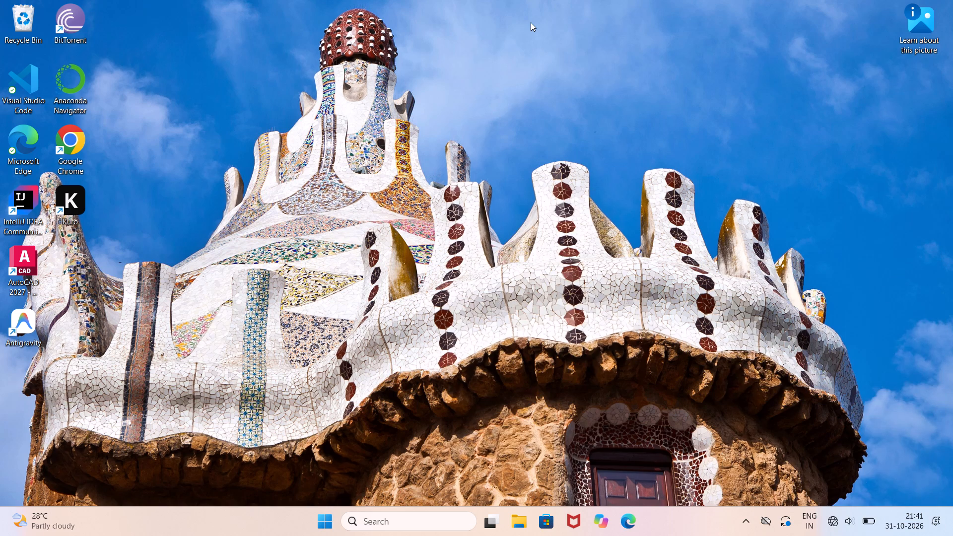
pyautogui.click(574, 79)
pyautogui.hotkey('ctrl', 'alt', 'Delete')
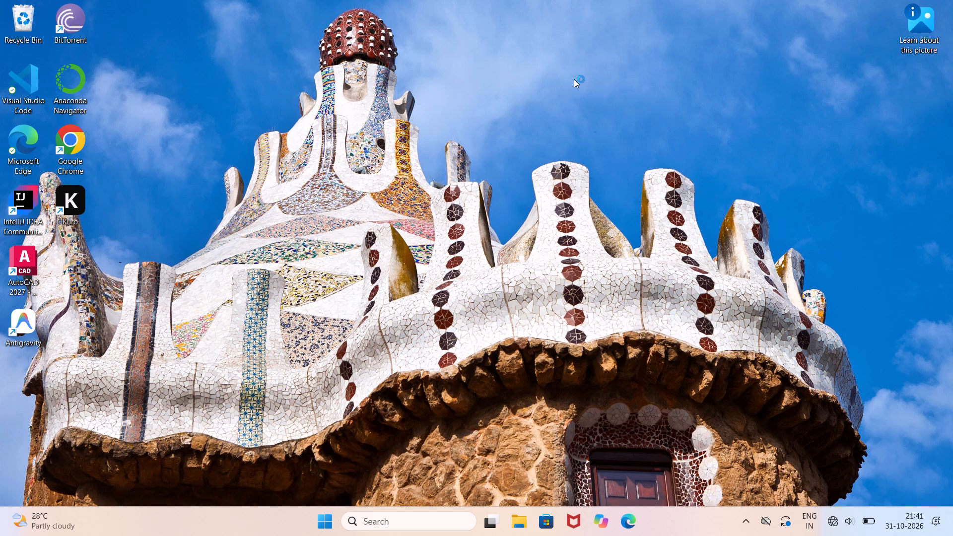